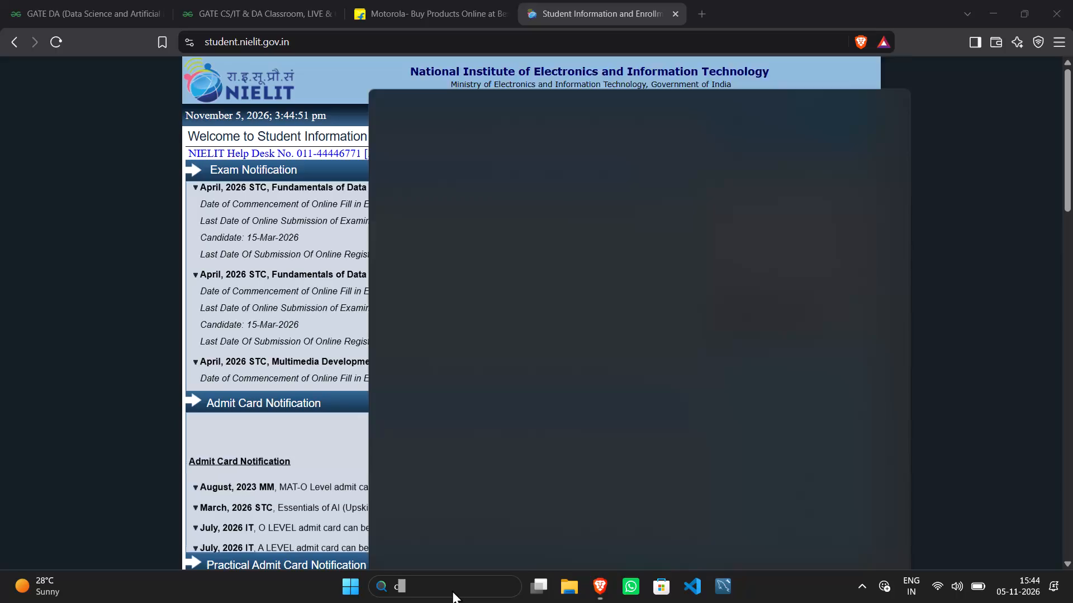
Launch Google Chrome and open a browser window with the "jago" profile.
{"action": "left_click", "coordinate": [452, 156]}
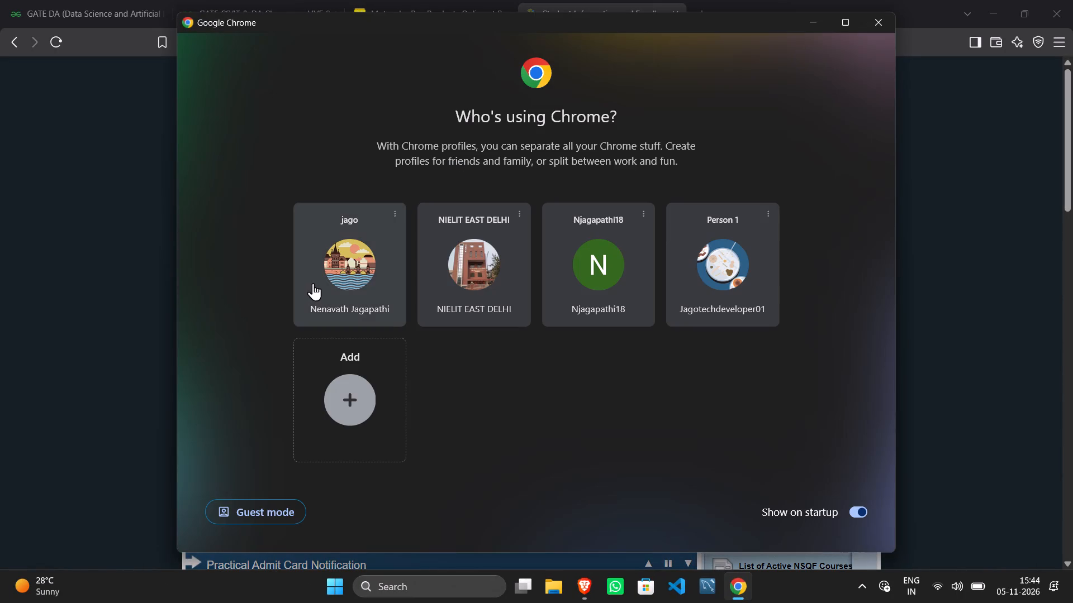
{"action": "left_click", "coordinate": [364, 282]}
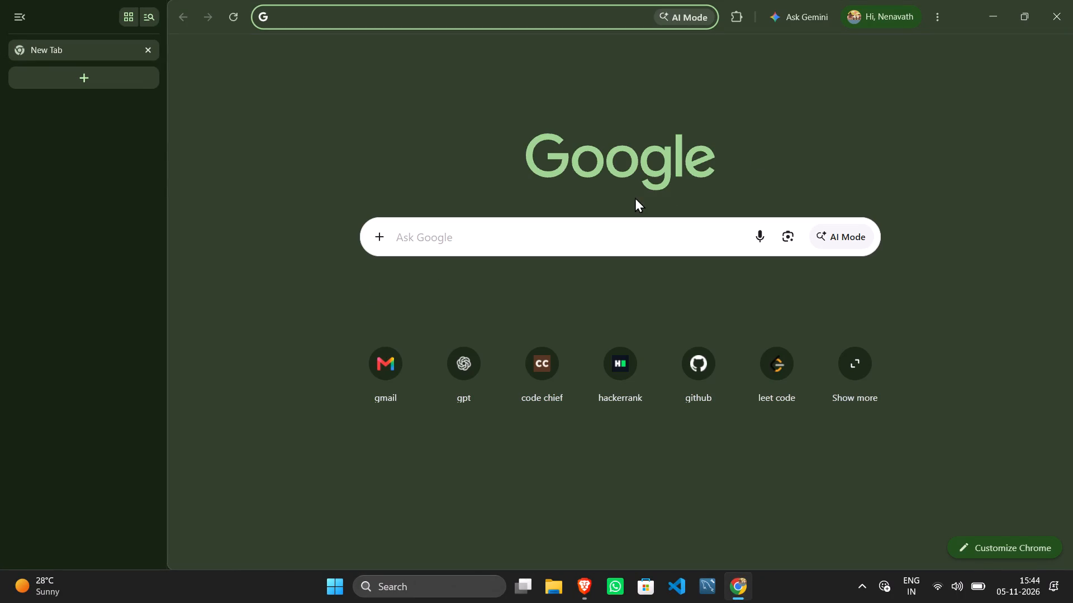
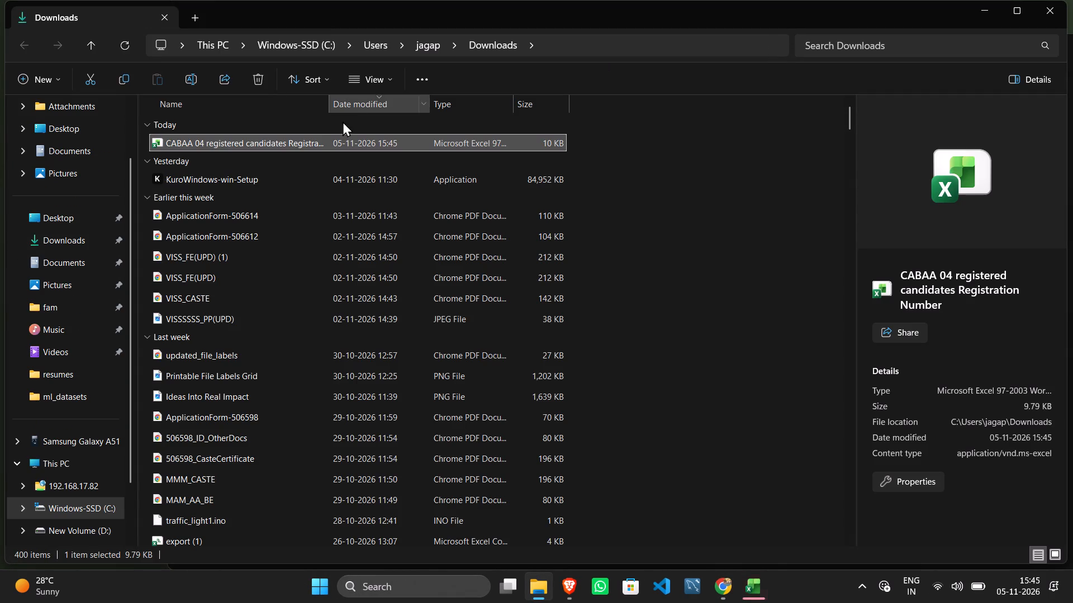
Open the downloaded workbook 'CABAA 04 registered candidates Registration Number' in Excel, accepting the file despite its mismatched format and extension.
{"action": "double_click", "coordinate": [305, 142]}
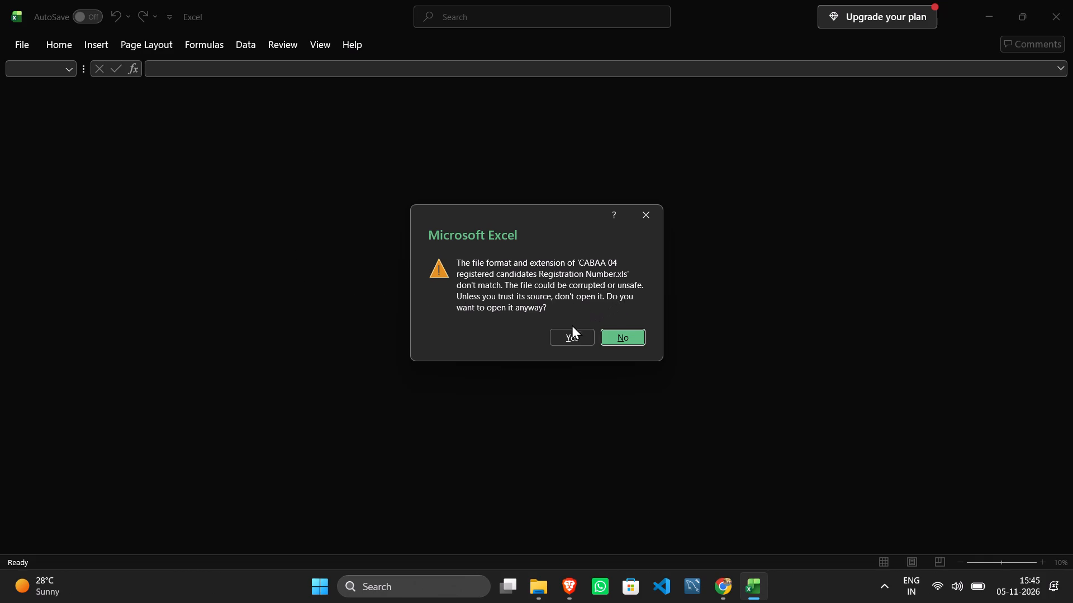
{"action": "left_click", "coordinate": [564, 338]}
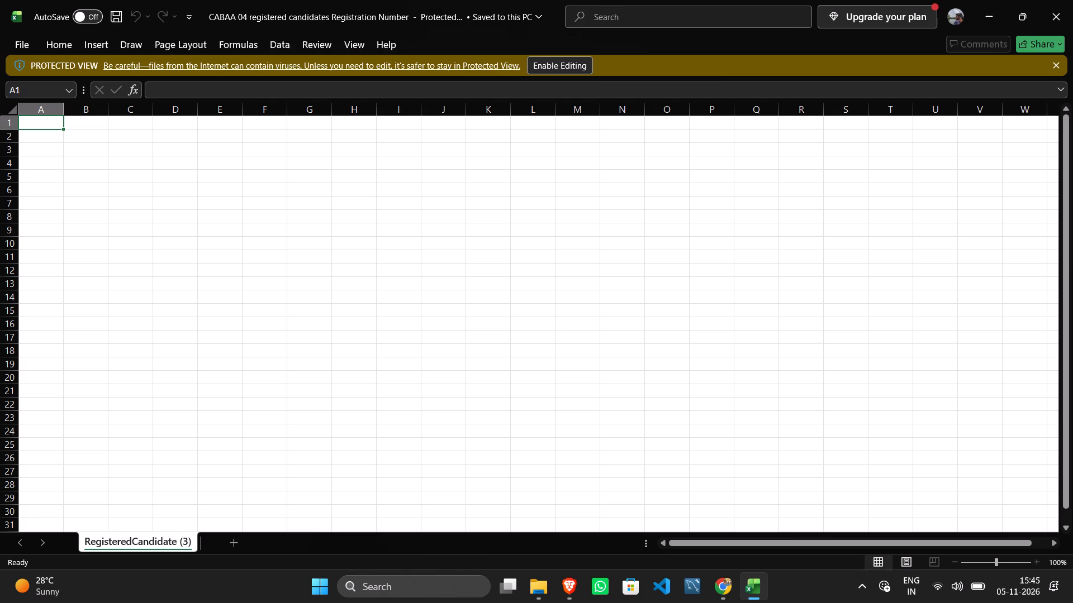
Examine the RegisteredCandidate (3) sheet for candidate registration data across its rows and columns.
{"action": "scroll", "coordinate": [434, 221], "scroll_direction": "up", "scroll_amount": 4}
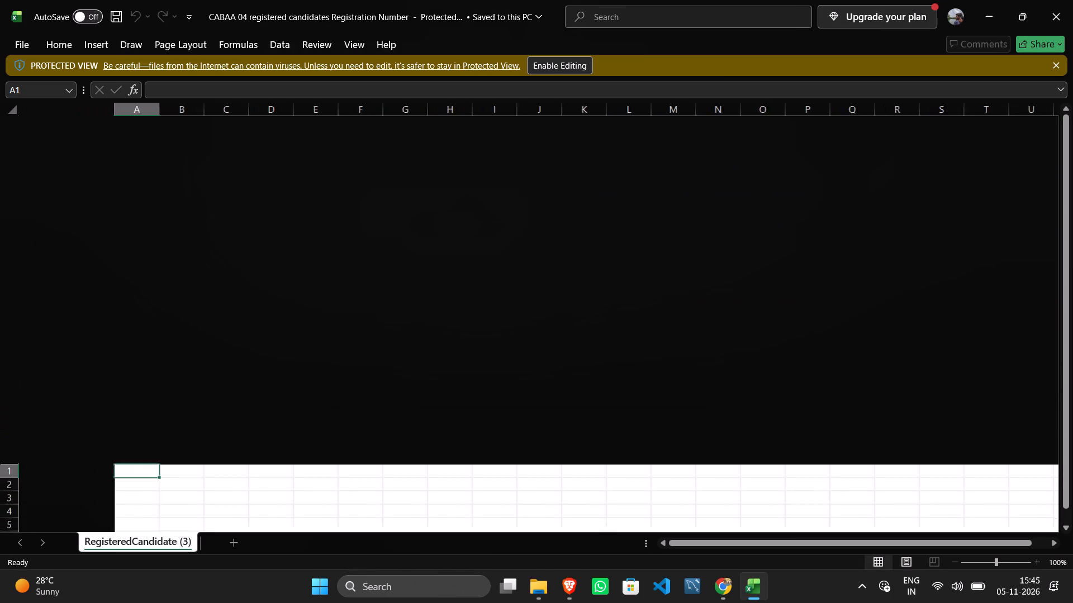
{"action": "scroll", "coordinate": [434, 221], "scroll_direction": "down", "scroll_amount": 6}
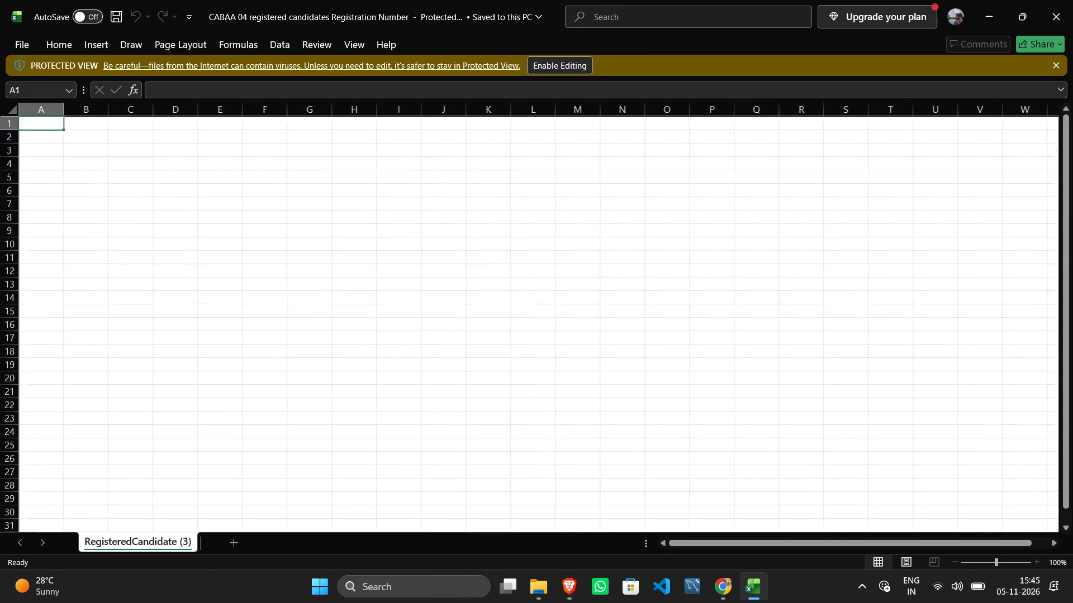
{"action": "scroll", "coordinate": [434, 221], "scroll_direction": "down", "scroll_amount": 2}
{"action": "scroll", "coordinate": [434, 221], "scroll_direction": "right", "scroll_amount": 6}
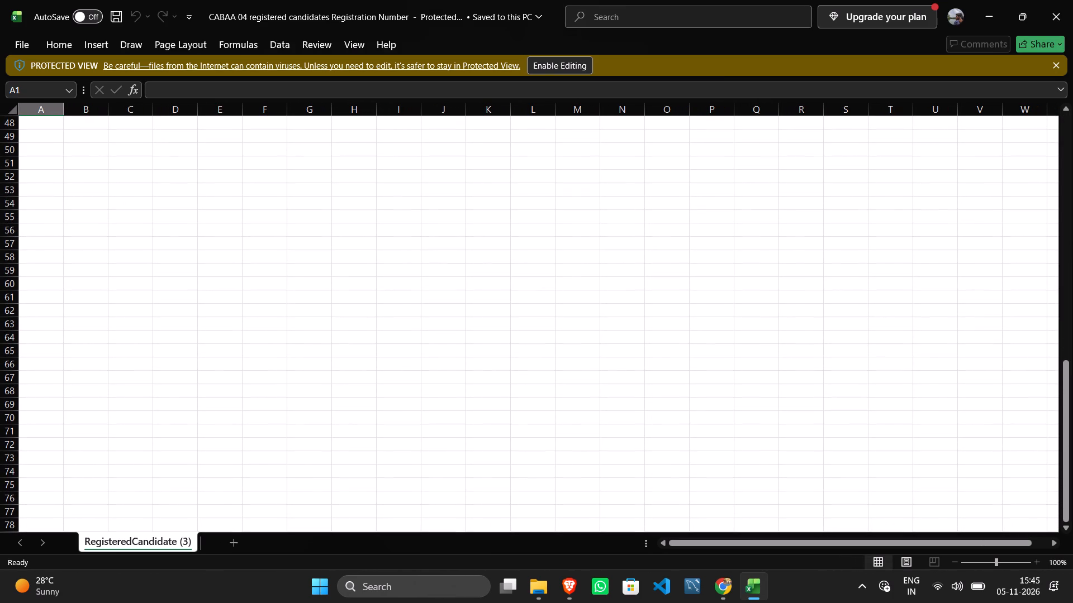
{"action": "scroll", "coordinate": [377, 331], "scroll_direction": "up", "scroll_amount": 3}
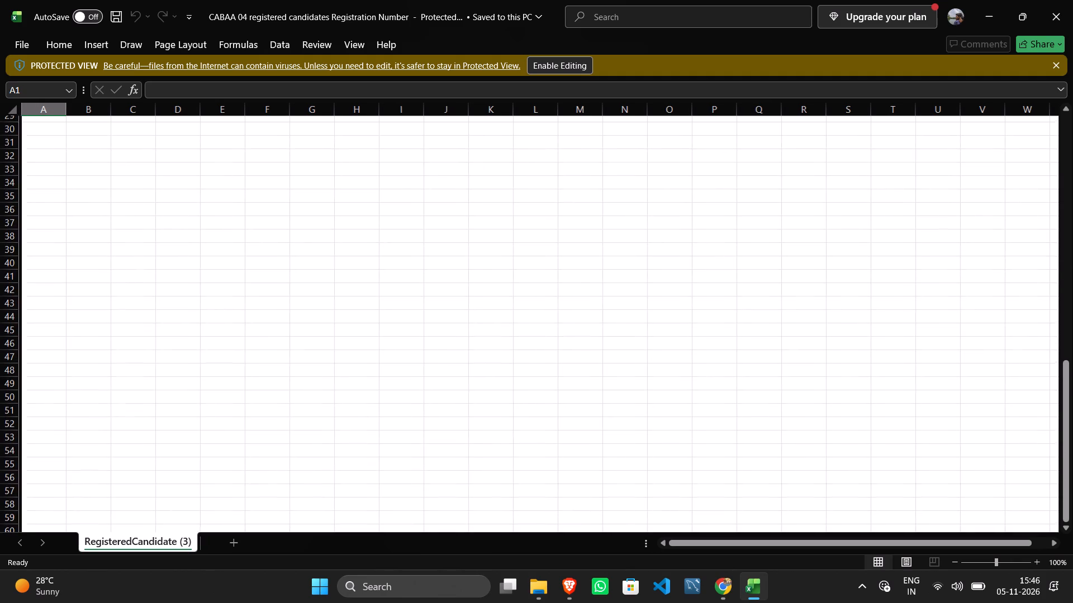
{"action": "scroll", "coordinate": [377, 331], "scroll_direction": "up", "scroll_amount": 1}
{"action": "left_click", "coordinate": [182, 543]}
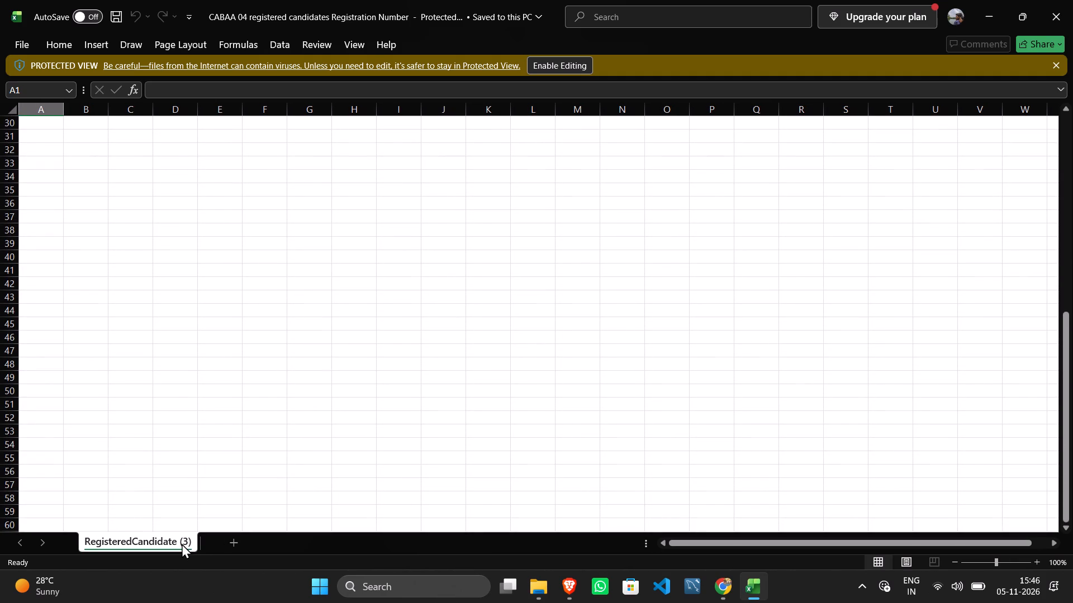
{"action": "left_click", "coordinate": [182, 543]}
{"action": "left_click", "coordinate": [182, 543]}
{"action": "scroll", "coordinate": [337, 365], "scroll_direction": "right", "scroll_amount": 6}
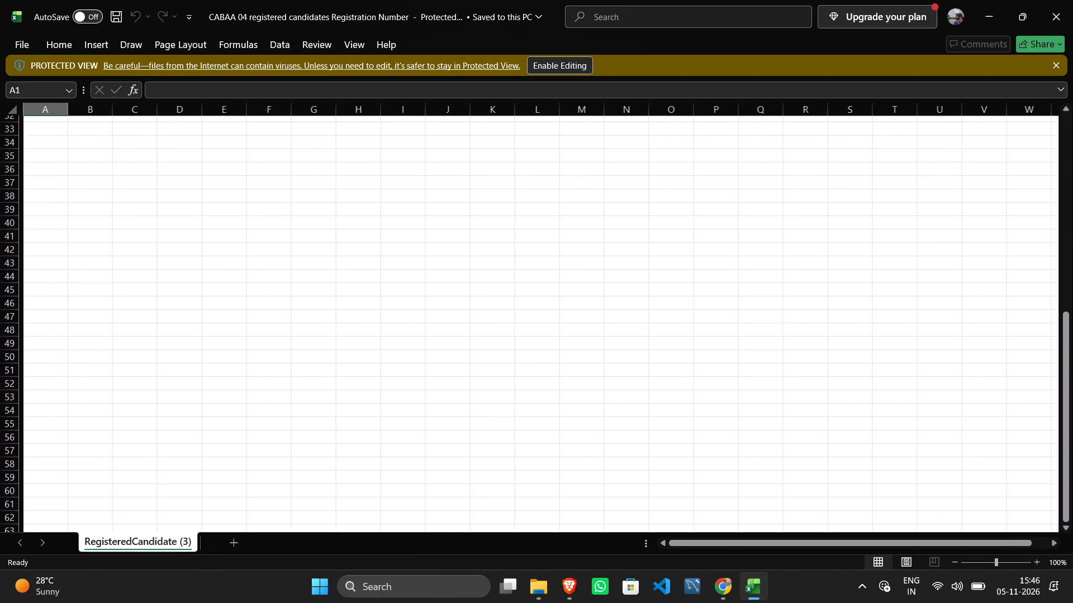
{"action": "scroll", "coordinate": [337, 365], "scroll_direction": "up", "scroll_amount": 7}
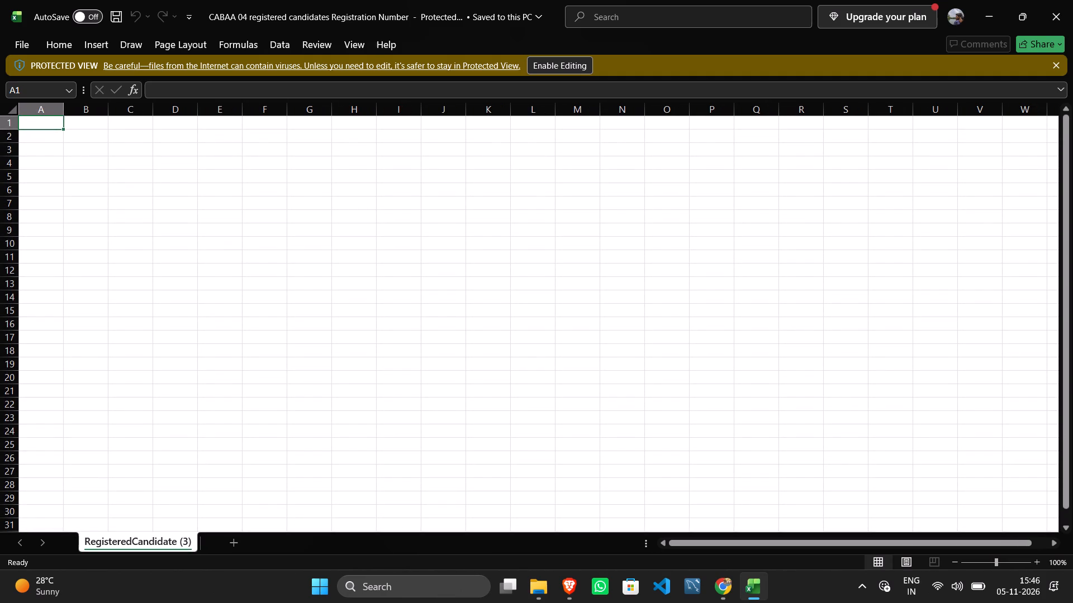
Enable editing of the protected registered candidates workbook and continue loading it despite the missing sheet file.
{"action": "left_click", "coordinate": [562, 65]}
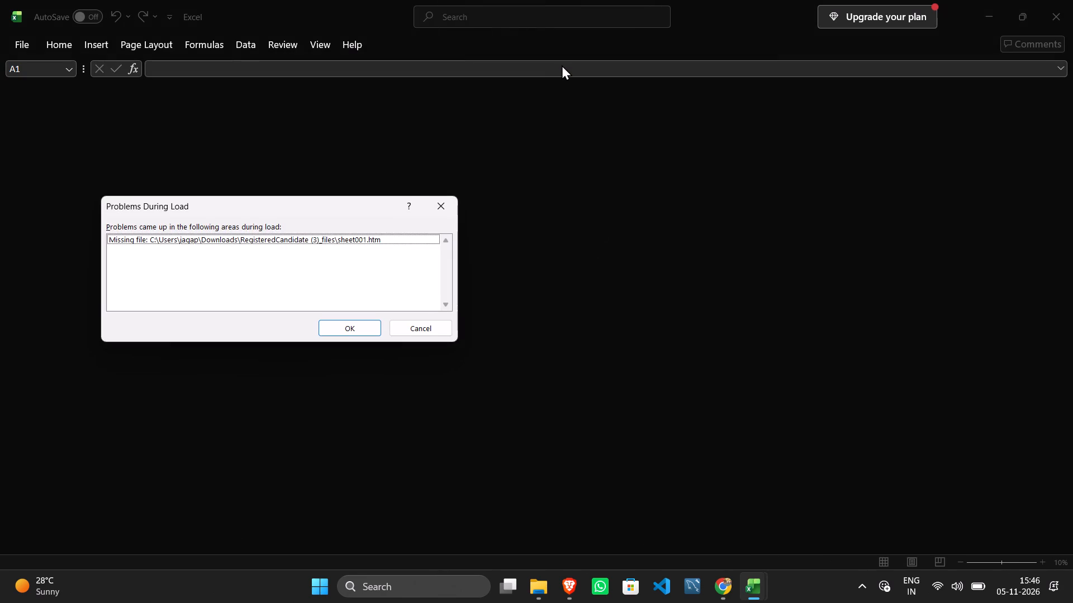
{"action": "left_click", "coordinate": [351, 328]}
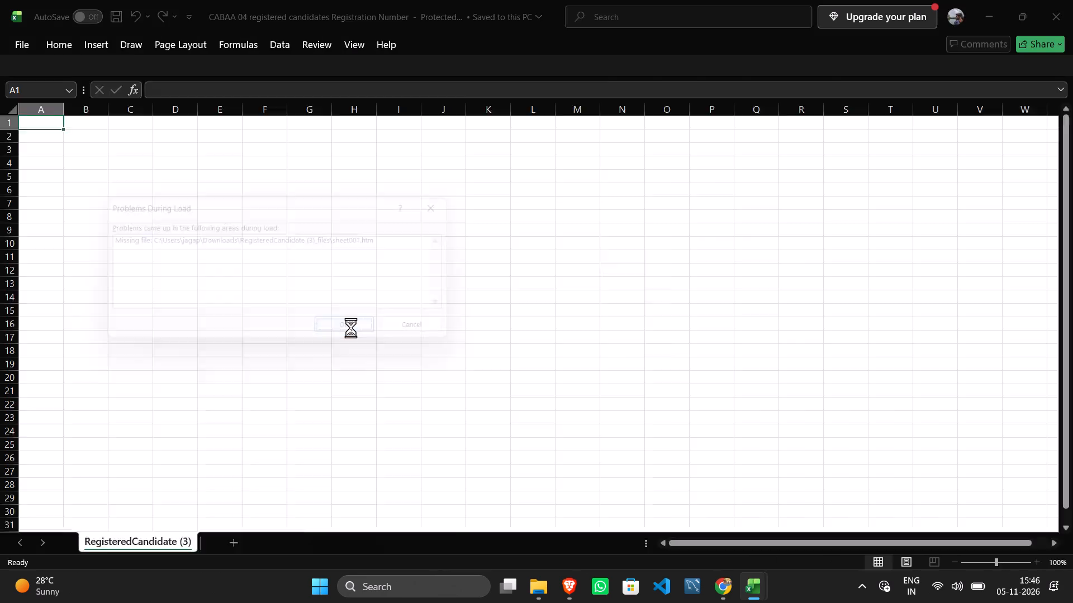
Examine the editable RegisteredCandidate (3) sheet for candidate registration data across its lower rows and further columns.
{"action": "scroll", "coordinate": [351, 328], "scroll_direction": "down", "scroll_amount": 2}
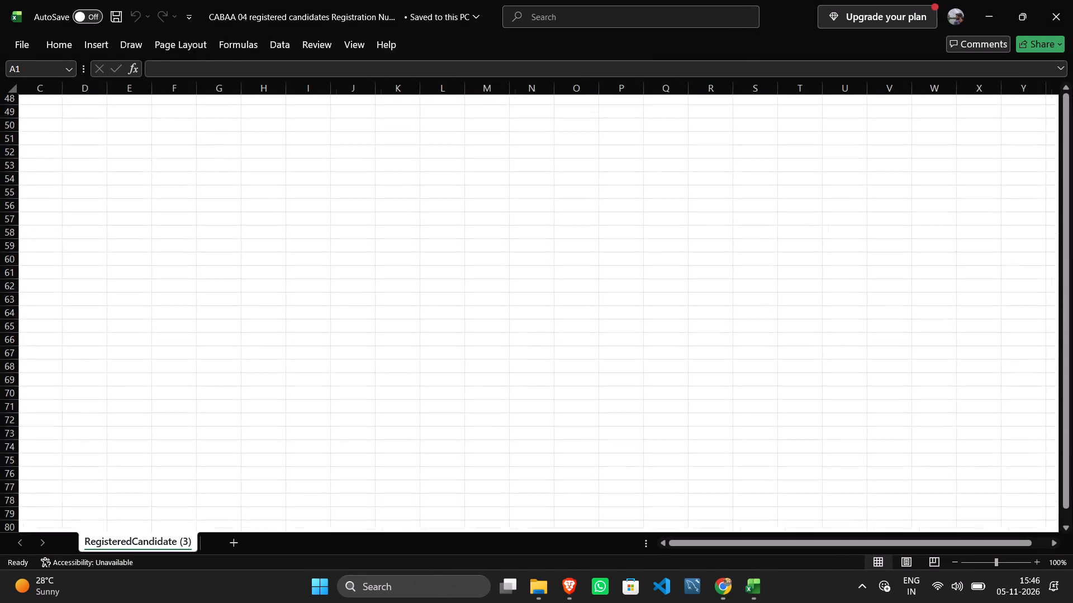
{"action": "scroll", "coordinate": [351, 328], "scroll_direction": "down", "scroll_amount": 2}
{"action": "scroll", "coordinate": [351, 328], "scroll_direction": "right", "scroll_amount": 3}
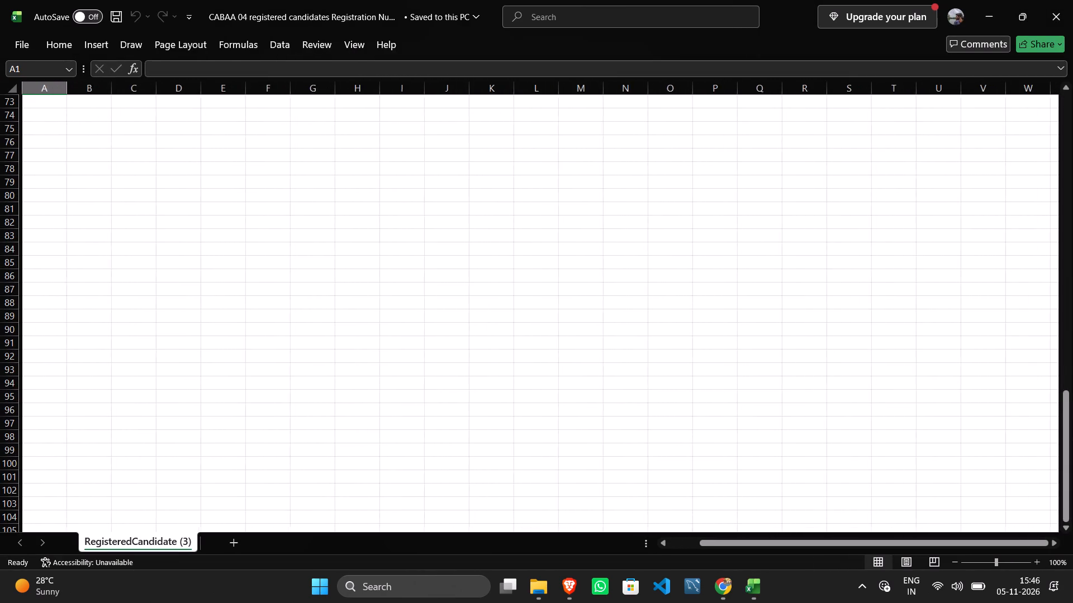
{"action": "scroll", "coordinate": [351, 328], "scroll_direction": "right", "scroll_amount": 3}
{"action": "scroll", "coordinate": [351, 328], "scroll_direction": "left", "scroll_amount": 5}
{"action": "scroll", "coordinate": [351, 328], "scroll_direction": "up", "scroll_amount": 8}
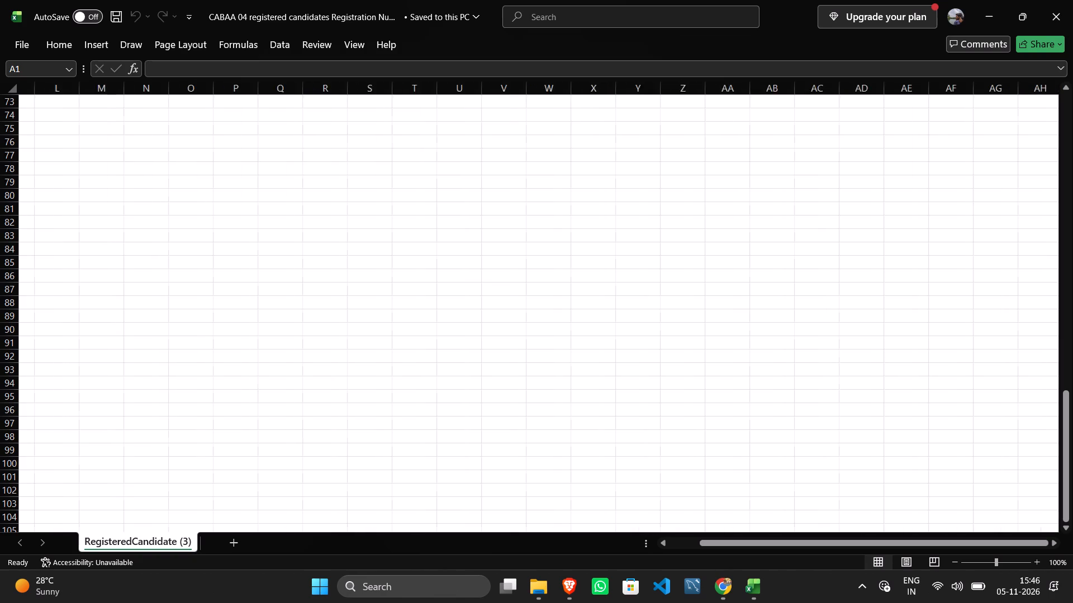
{"action": "scroll", "coordinate": [351, 328], "scroll_direction": "up", "scroll_amount": 7}
Close the 'CABAA 04 registered candidates Registration Number' workbook.
{"action": "left_click", "coordinate": [1042, 6]}
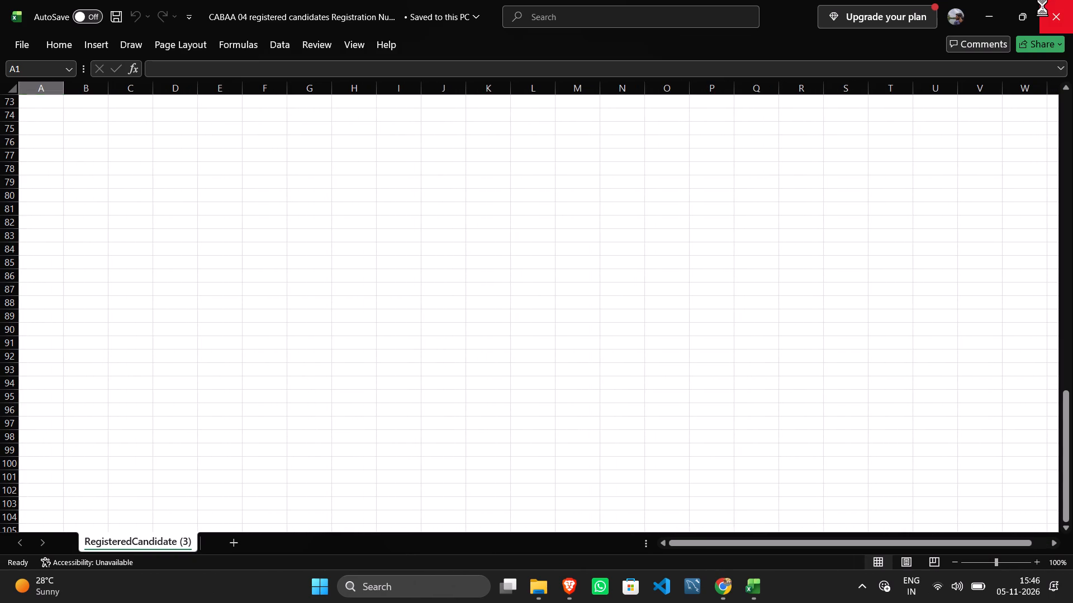
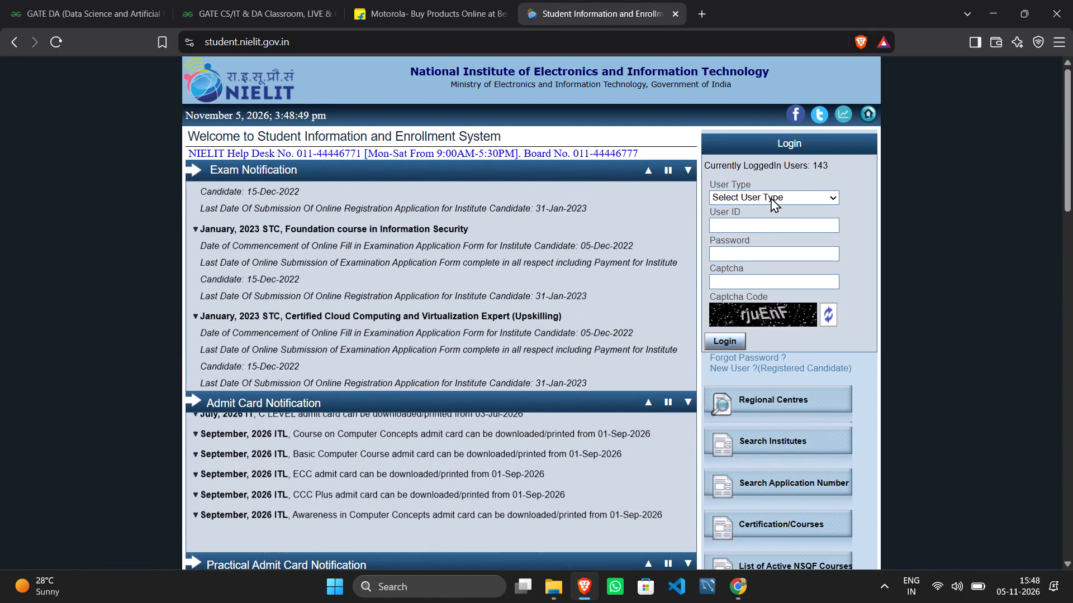
Choose Candidate as the user type in the NIELIT student login form and make the User ID ready for entry.
{"action": "left_click", "coordinate": [771, 197]}
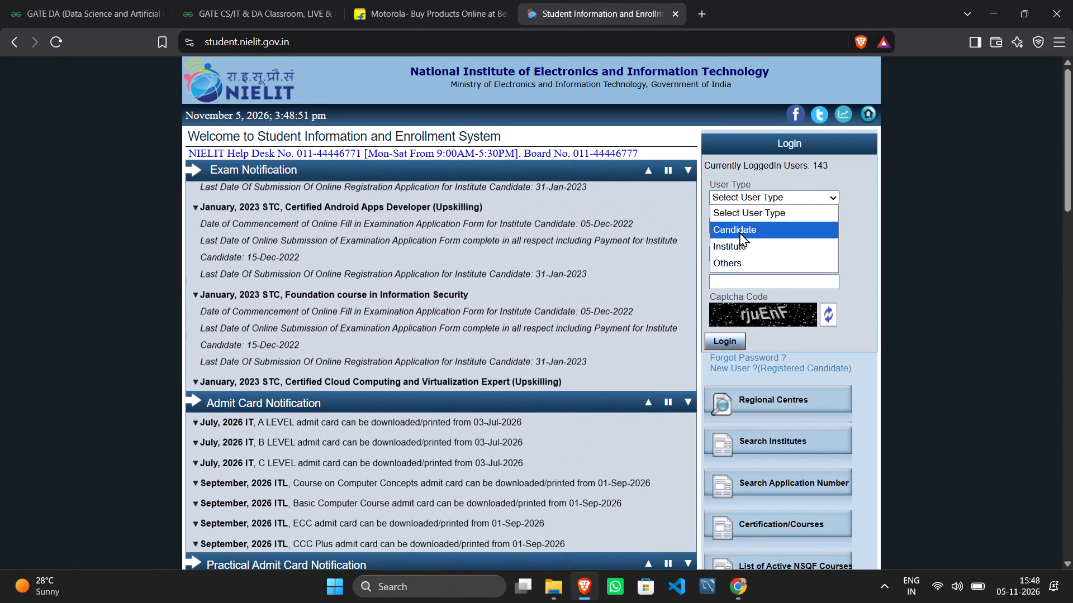
{"action": "left_click", "coordinate": [739, 232]}
{"action": "left_click", "coordinate": [738, 231]}
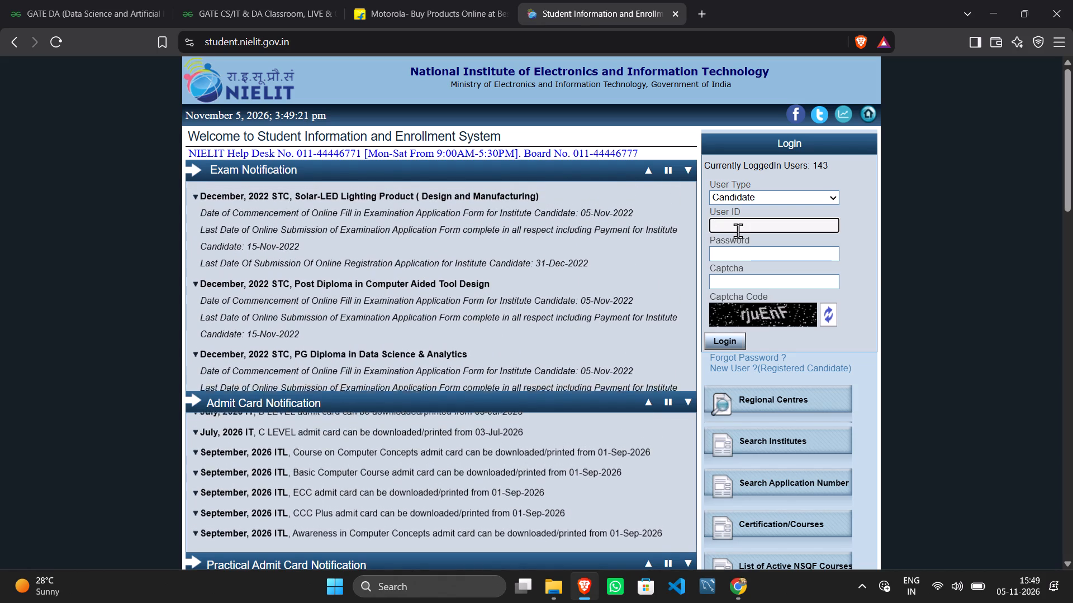
{"action": "left_click", "coordinate": [720, 223]}
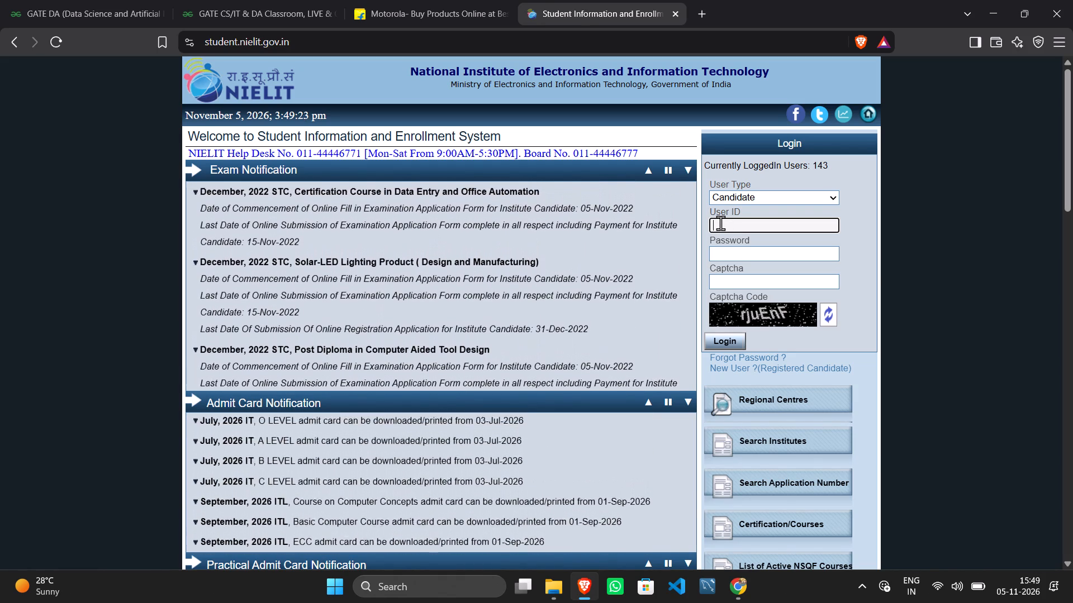
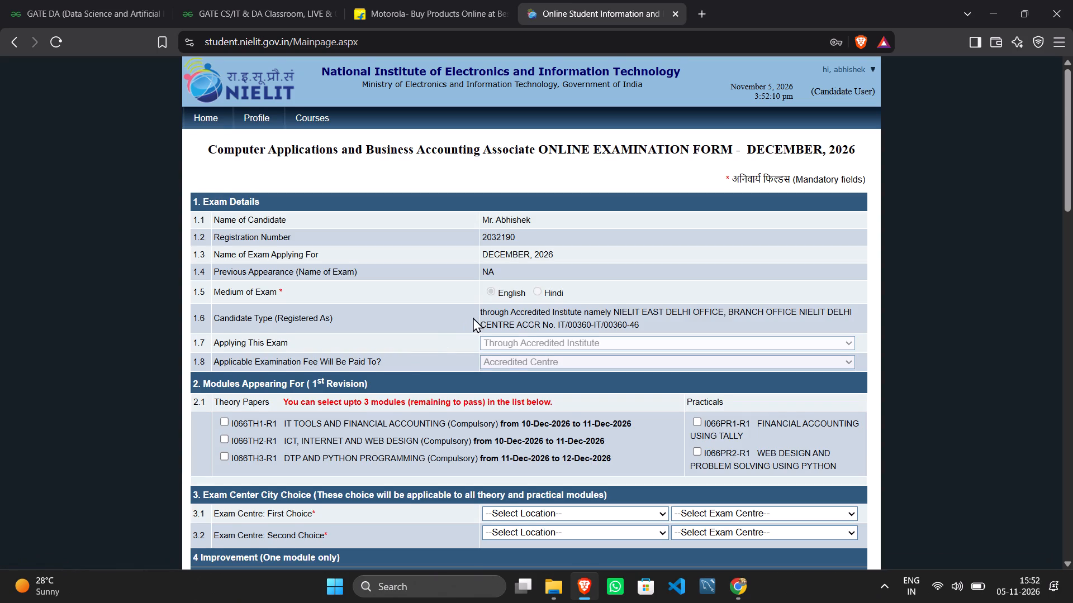
Select the theory paper I066TH2-R1 ICT, Internet and Web Design in the modules section of the examination form.
{"action": "scroll", "coordinate": [473, 317], "scroll_direction": "down", "scroll_amount": 1}
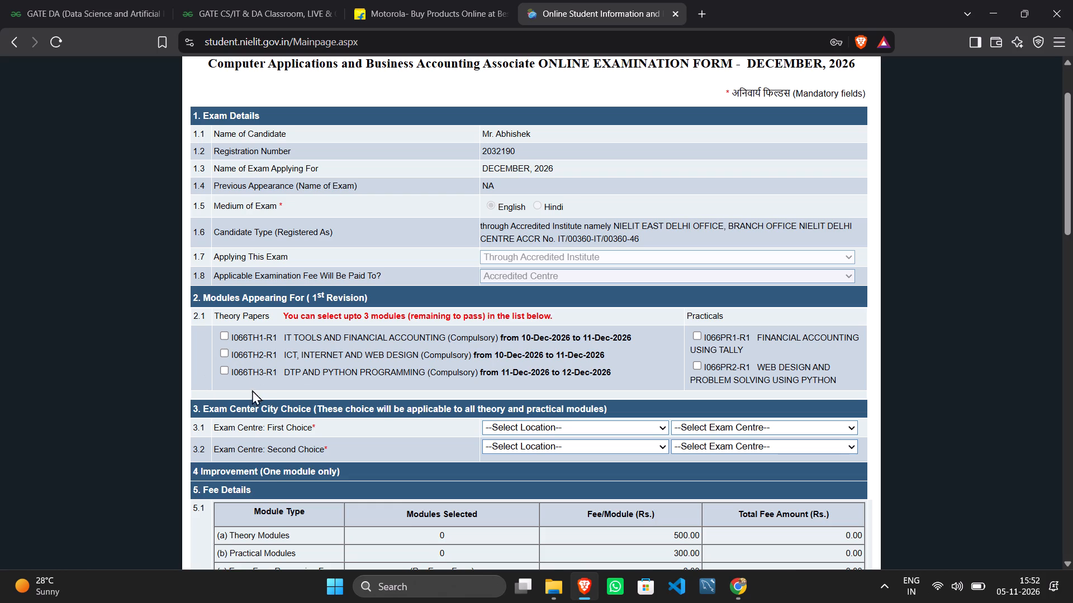
{"action": "left_click", "coordinate": [224, 351]}
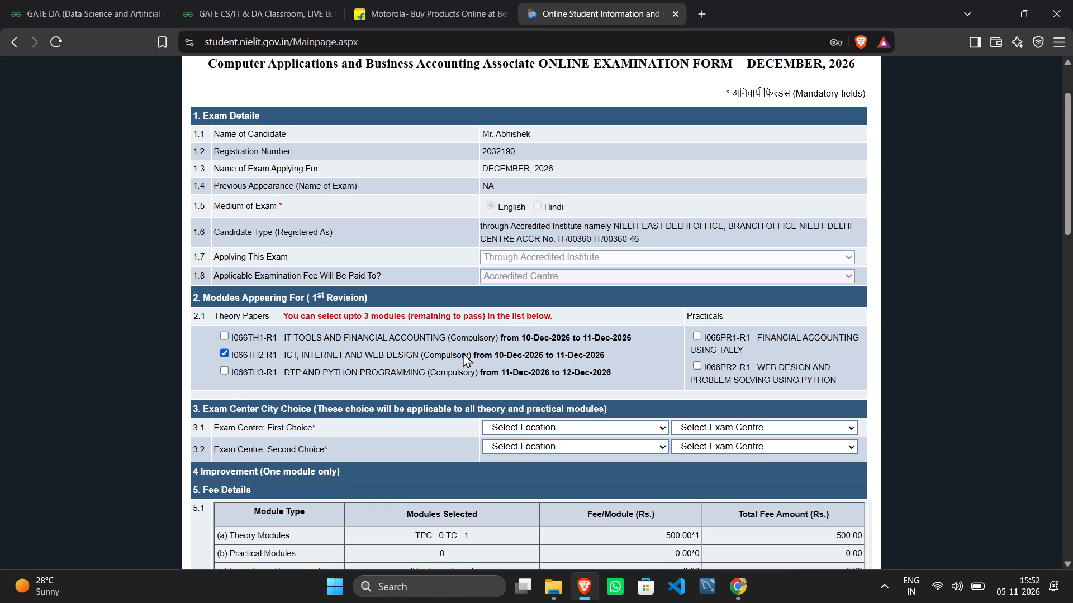
Set the first-choice exam centre to location Delhi and centre KKD - KARKARDOOMA.
{"action": "scroll", "coordinate": [456, 355], "scroll_direction": "down", "scroll_amount": 2}
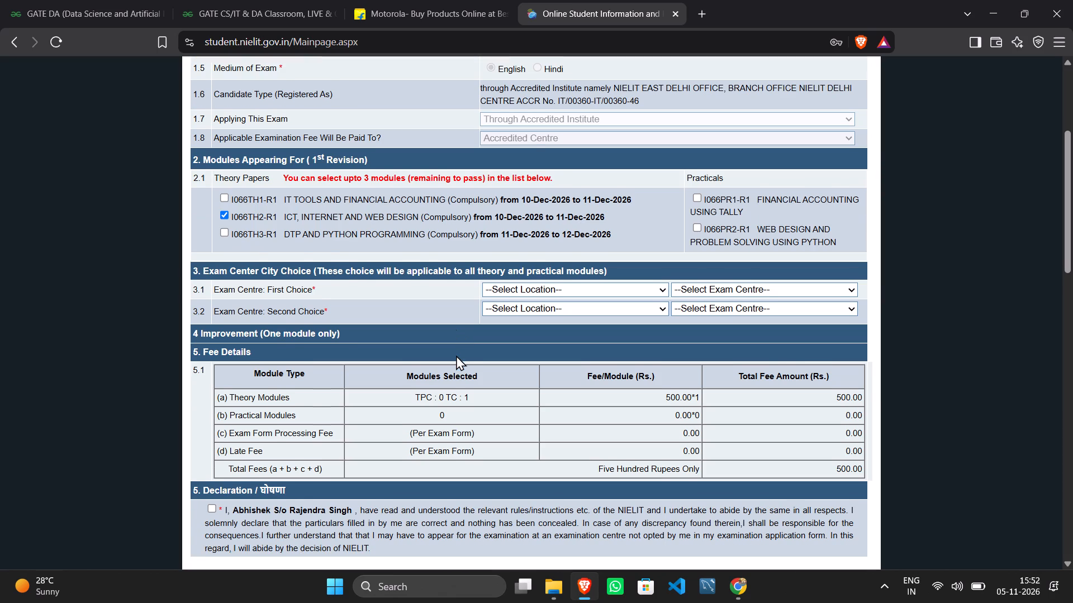
{"action": "scroll", "coordinate": [456, 355], "scroll_direction": "down", "scroll_amount": 1}
{"action": "left_click", "coordinate": [651, 277]}
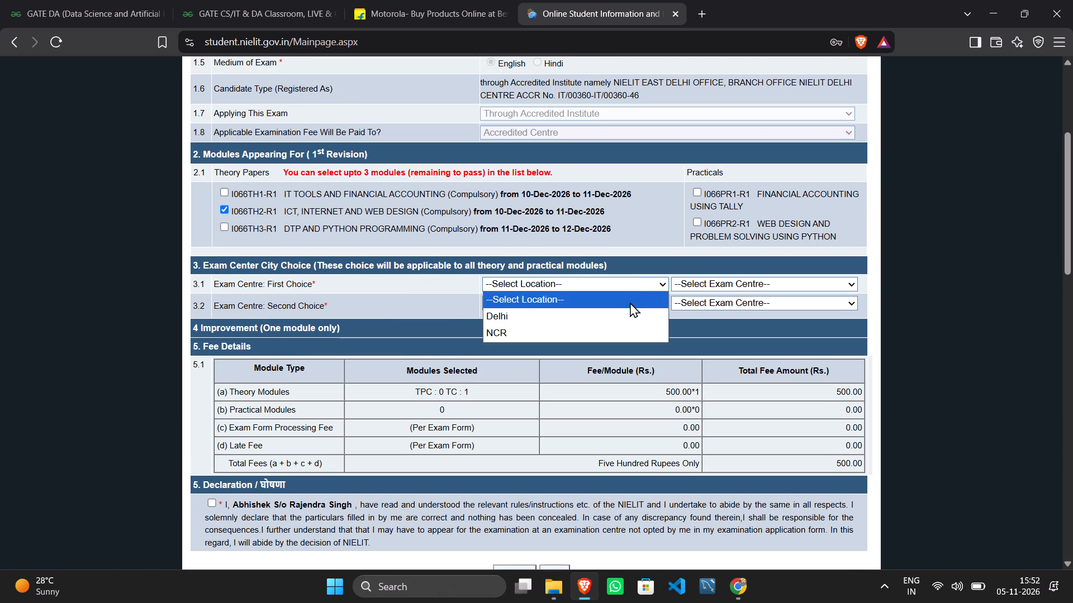
{"action": "left_click", "coordinate": [626, 310]}
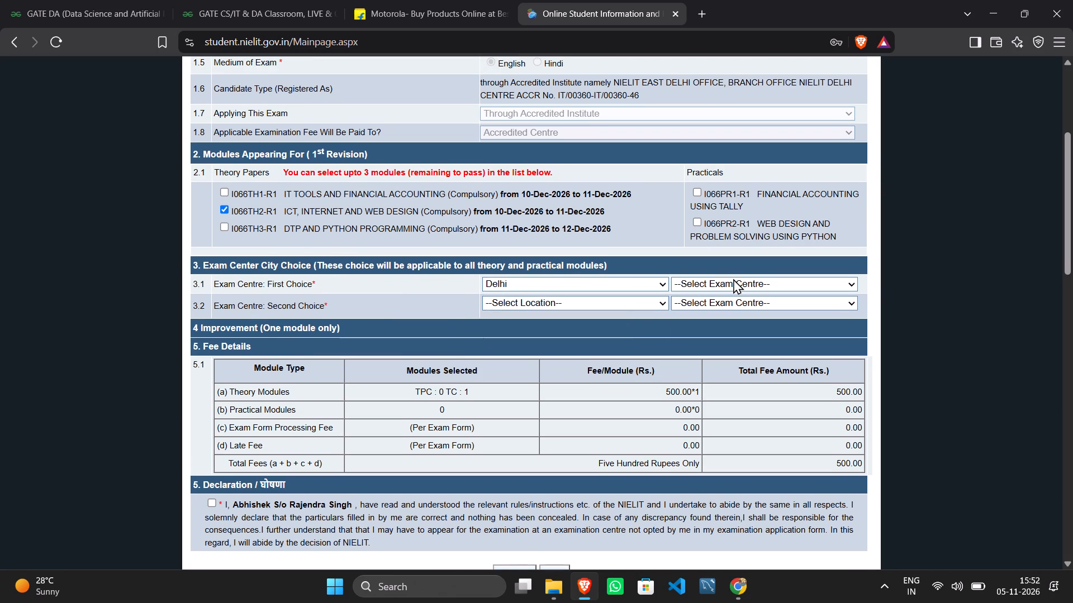
{"action": "left_click", "coordinate": [733, 279]}
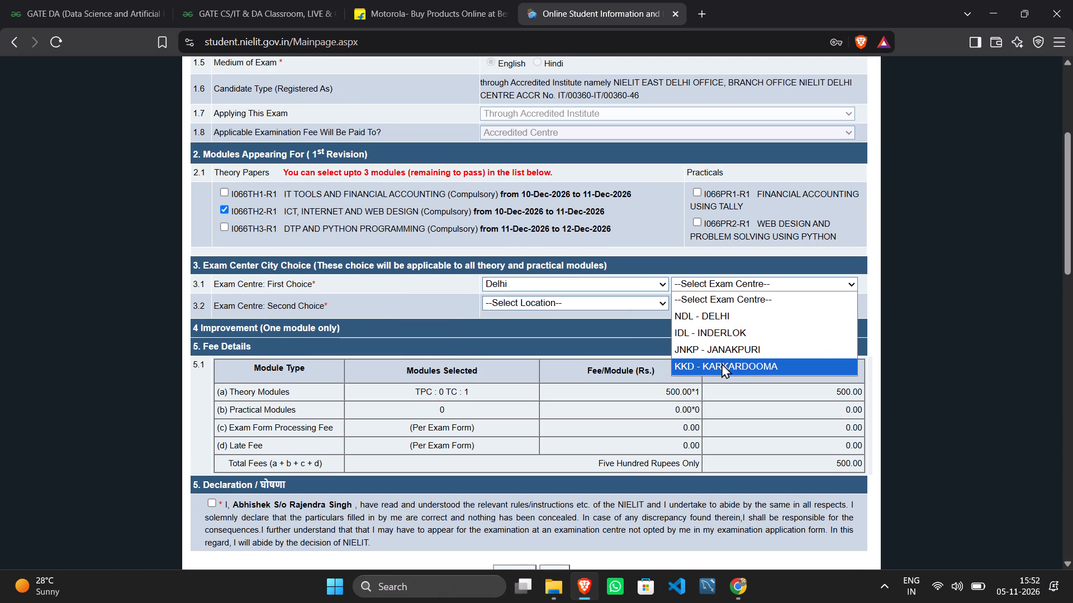
{"action": "left_click", "coordinate": [721, 363]}
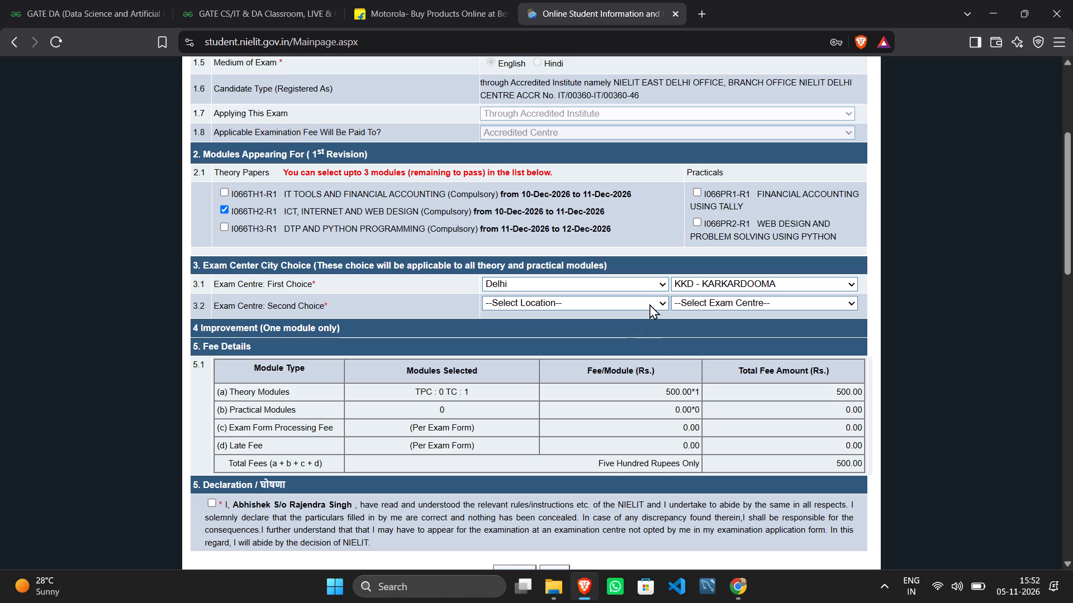
Set the second-choice exam centre to location Delhi and centre IDL - INDERLOK.
{"action": "left_click", "coordinate": [649, 304]}
{"action": "left_click", "coordinate": [636, 338]}
{"action": "left_click", "coordinate": [770, 301]}
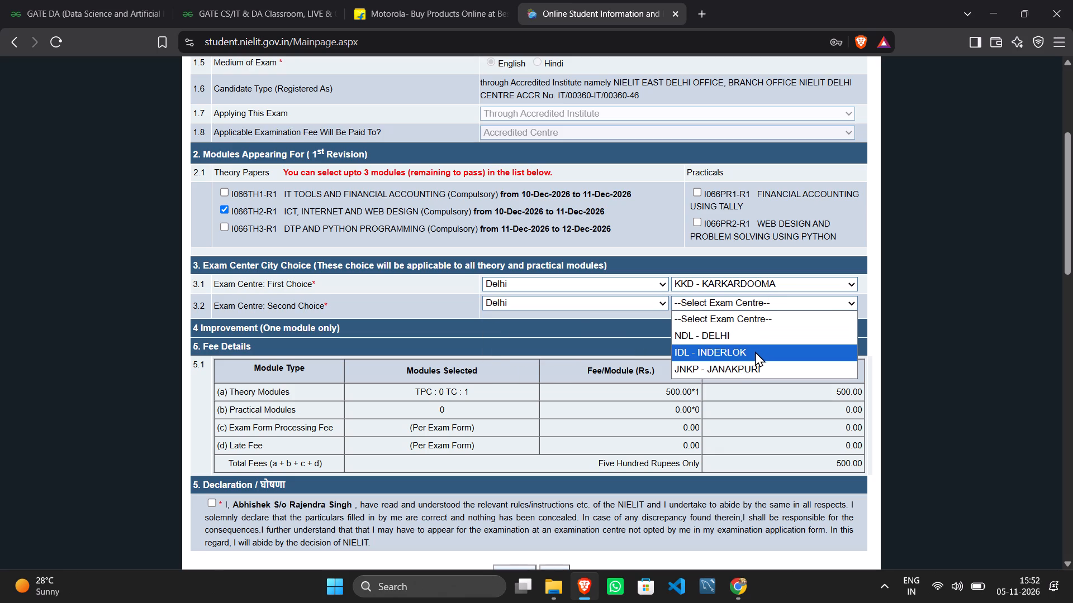
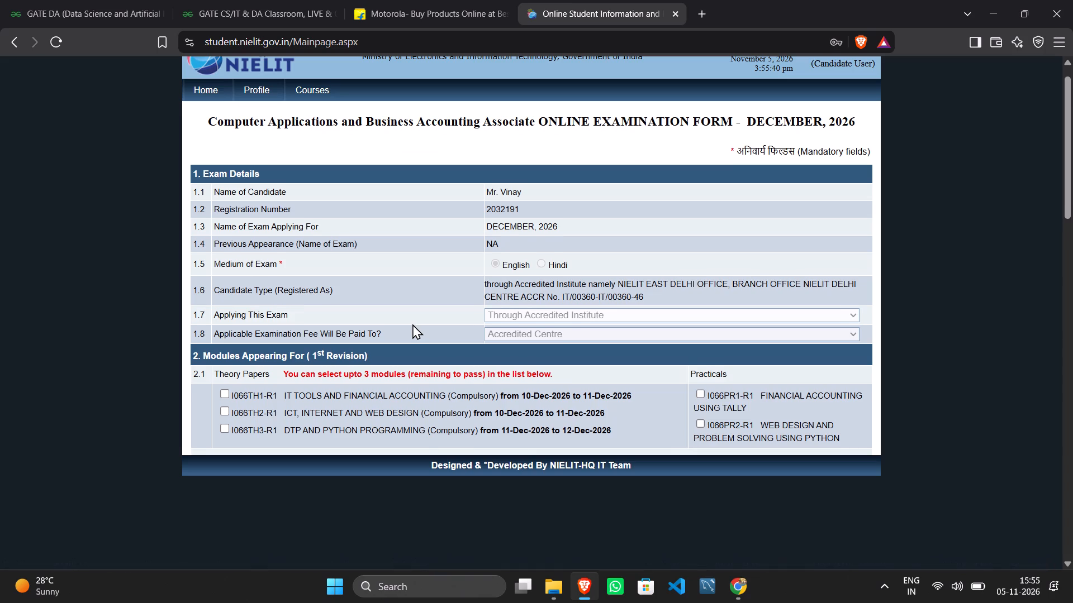
Select the theory paper I066TH2-R1 ICT, Internet and Web Design in the modules section of the examination form.
{"action": "scroll", "coordinate": [412, 324], "scroll_direction": "down", "scroll_amount": 1}
{"action": "left_click", "coordinate": [224, 338]}
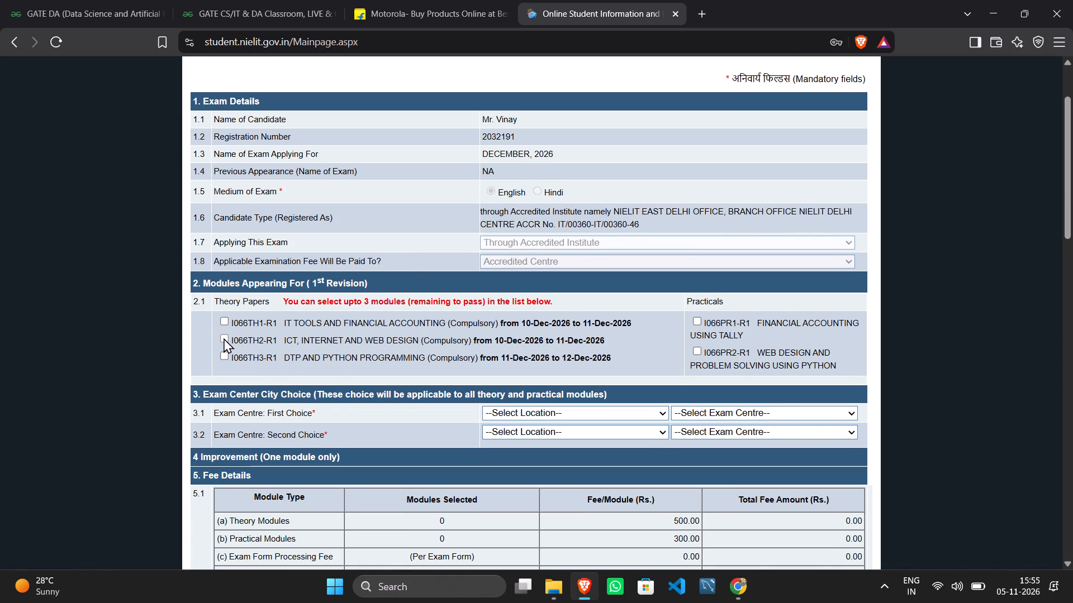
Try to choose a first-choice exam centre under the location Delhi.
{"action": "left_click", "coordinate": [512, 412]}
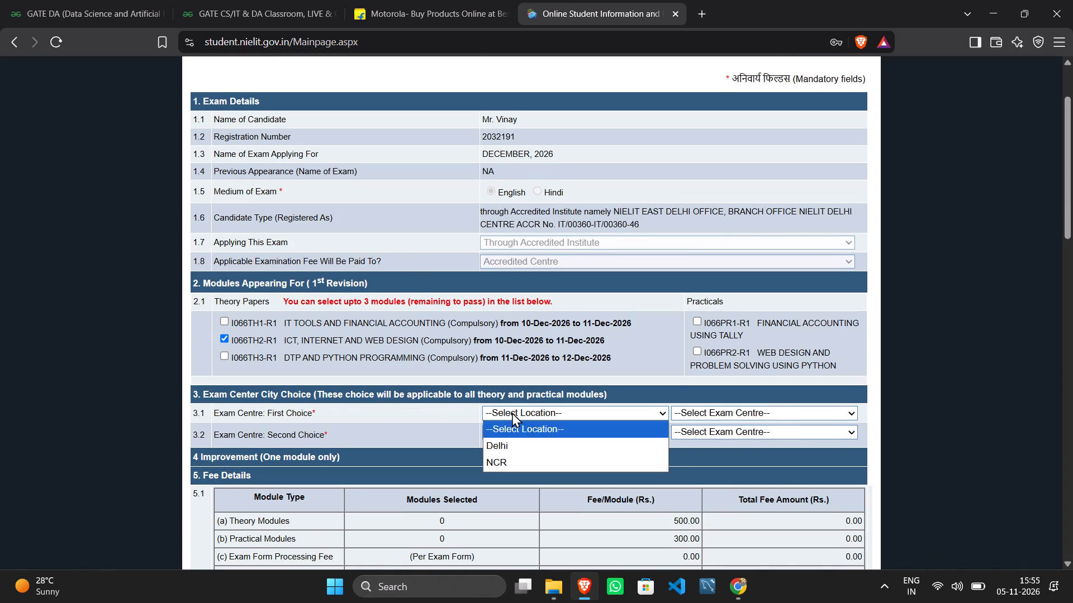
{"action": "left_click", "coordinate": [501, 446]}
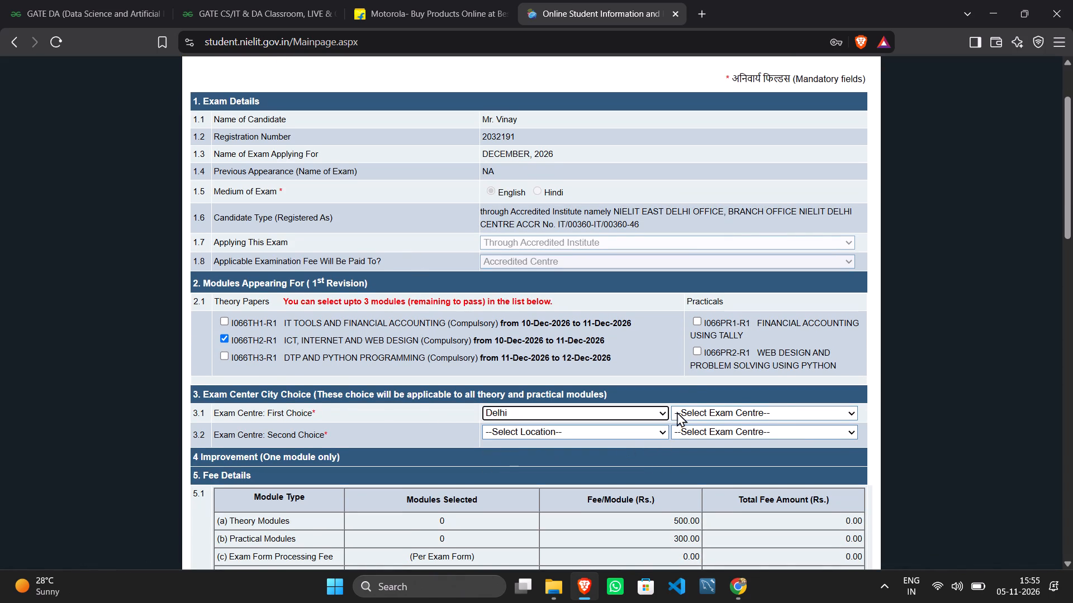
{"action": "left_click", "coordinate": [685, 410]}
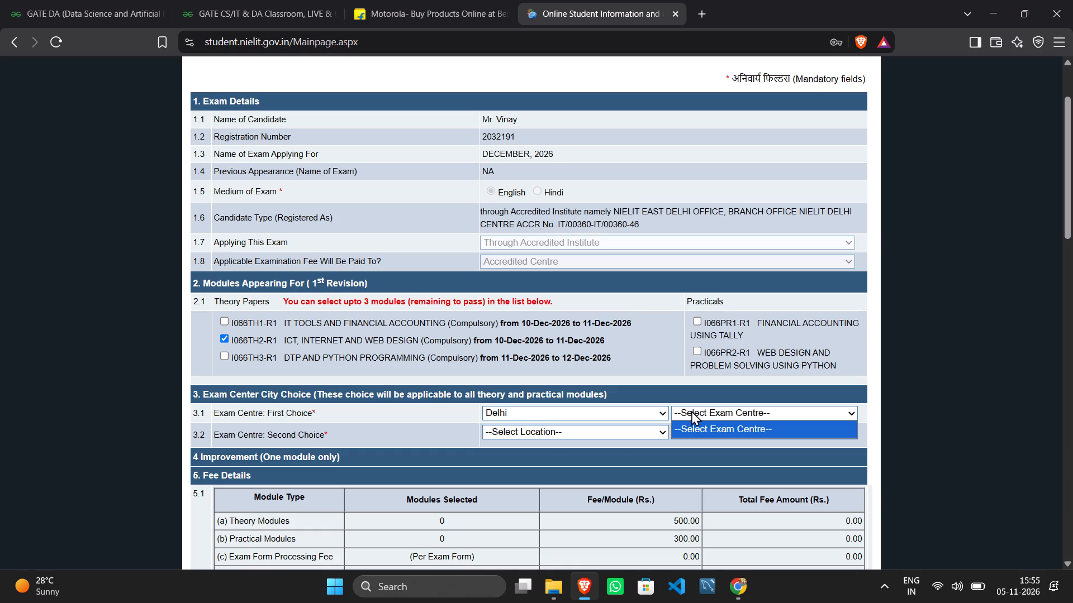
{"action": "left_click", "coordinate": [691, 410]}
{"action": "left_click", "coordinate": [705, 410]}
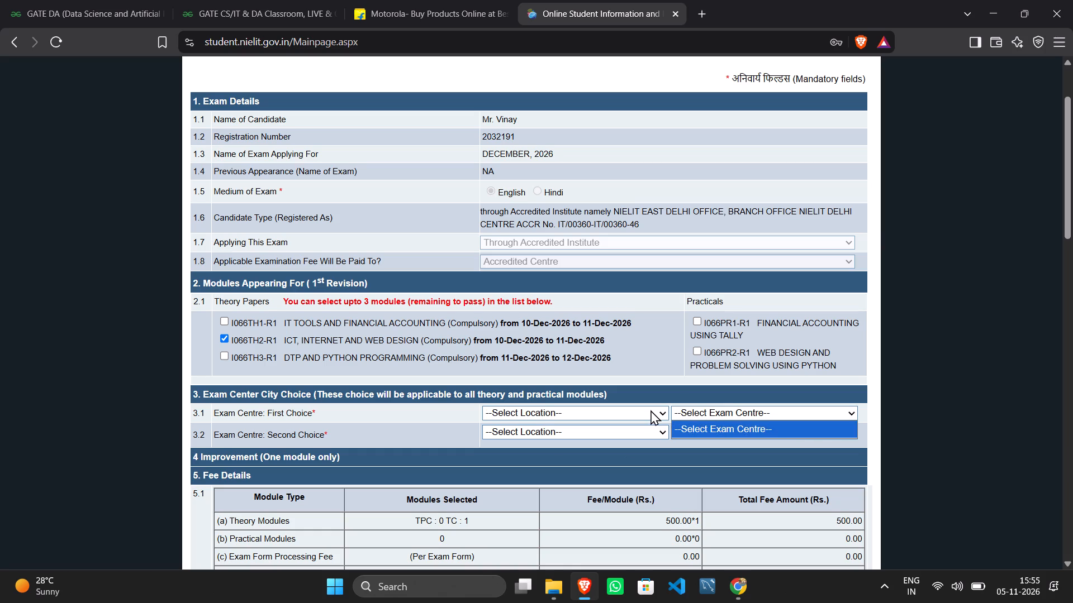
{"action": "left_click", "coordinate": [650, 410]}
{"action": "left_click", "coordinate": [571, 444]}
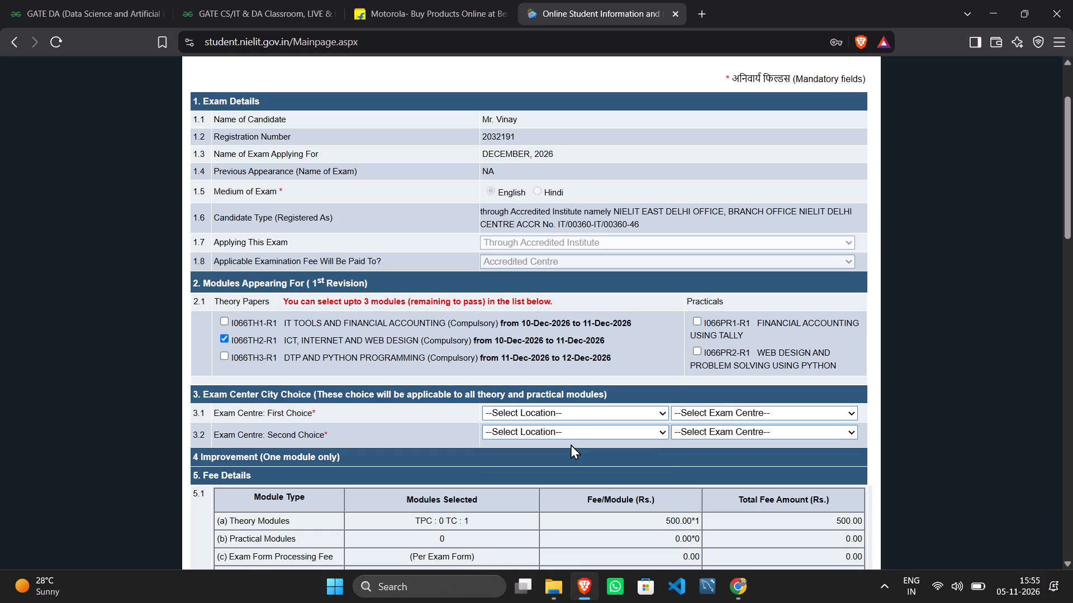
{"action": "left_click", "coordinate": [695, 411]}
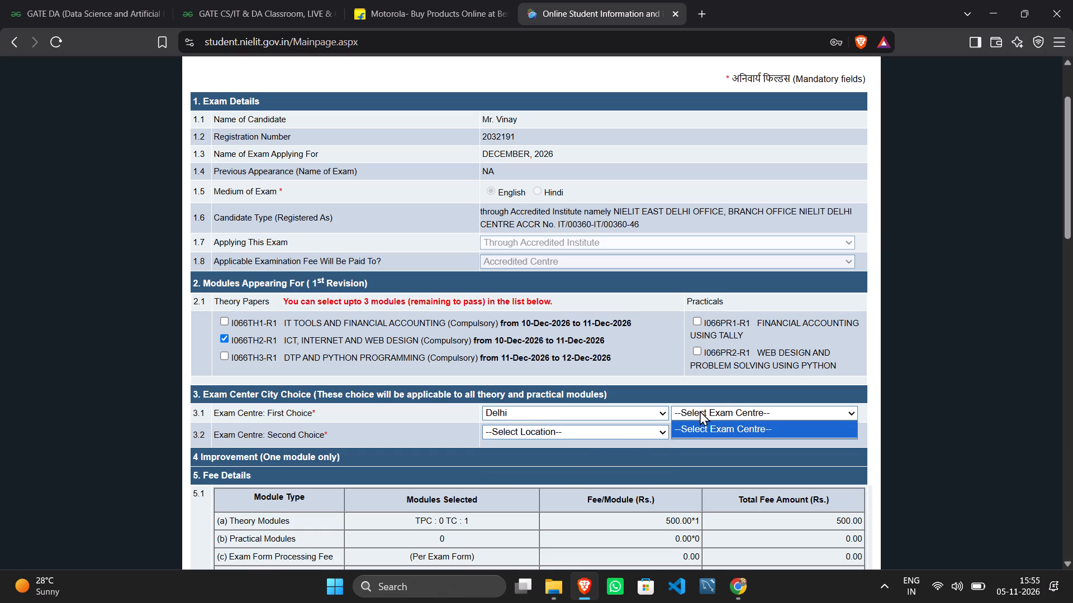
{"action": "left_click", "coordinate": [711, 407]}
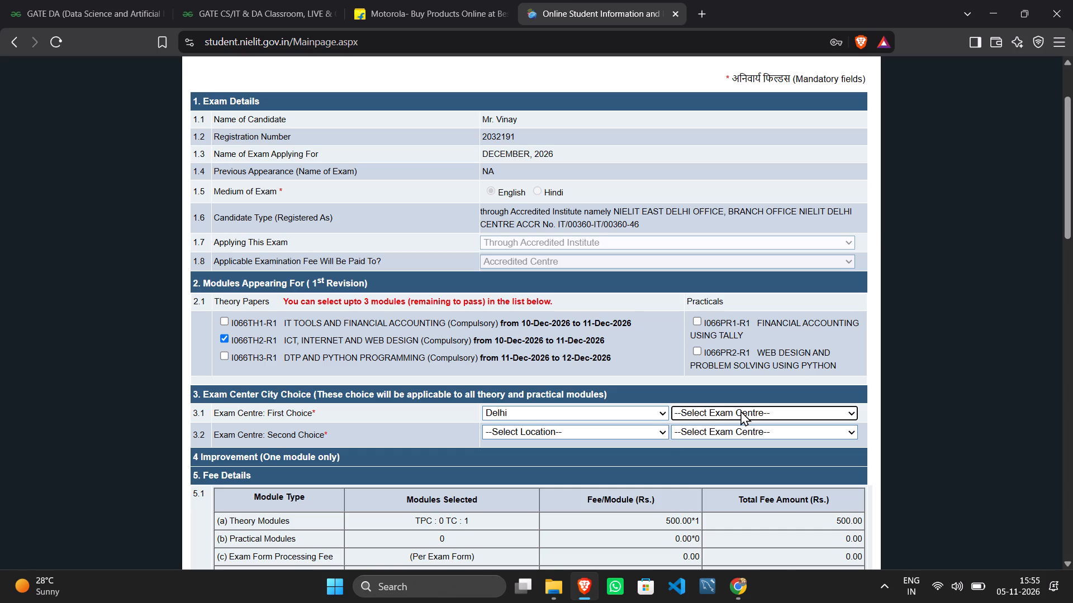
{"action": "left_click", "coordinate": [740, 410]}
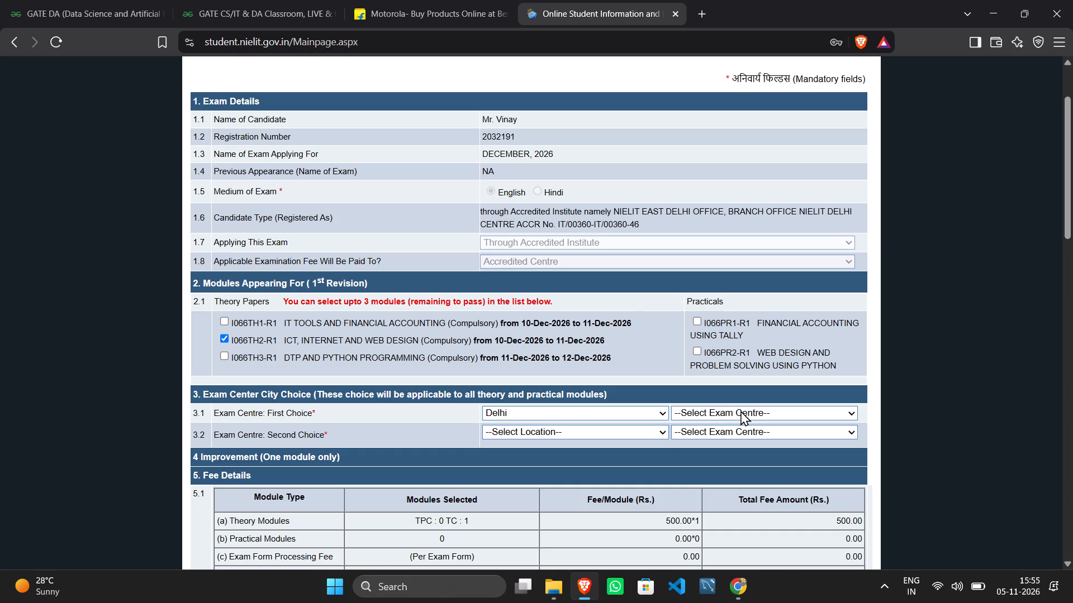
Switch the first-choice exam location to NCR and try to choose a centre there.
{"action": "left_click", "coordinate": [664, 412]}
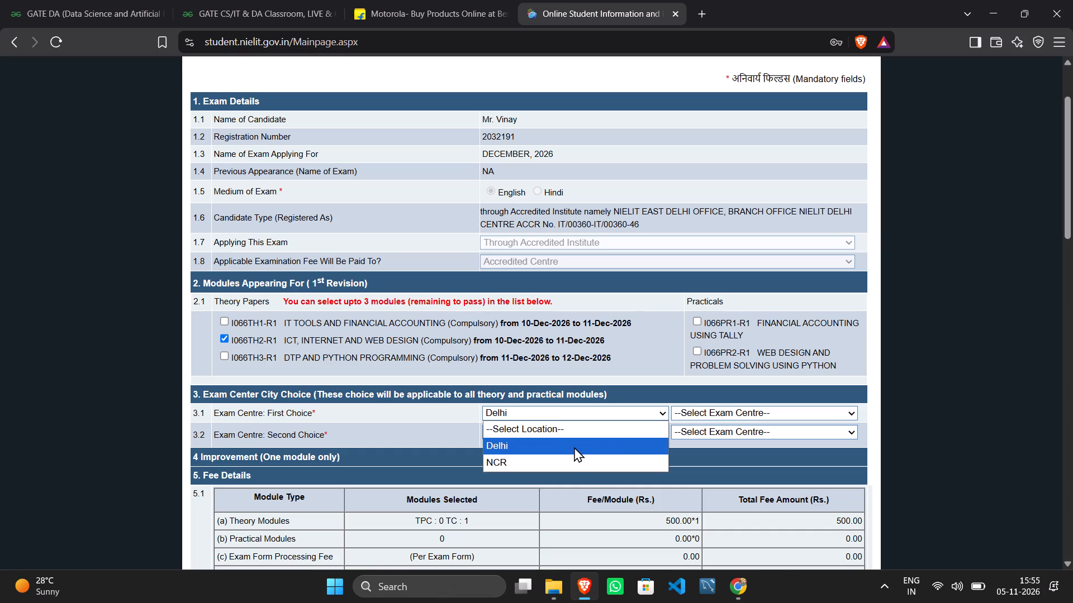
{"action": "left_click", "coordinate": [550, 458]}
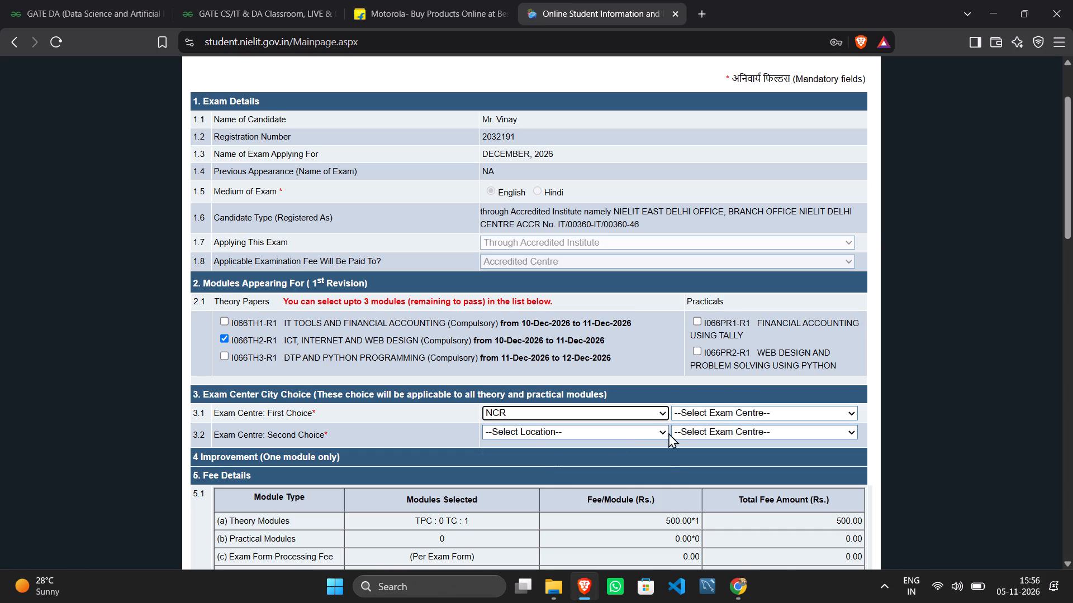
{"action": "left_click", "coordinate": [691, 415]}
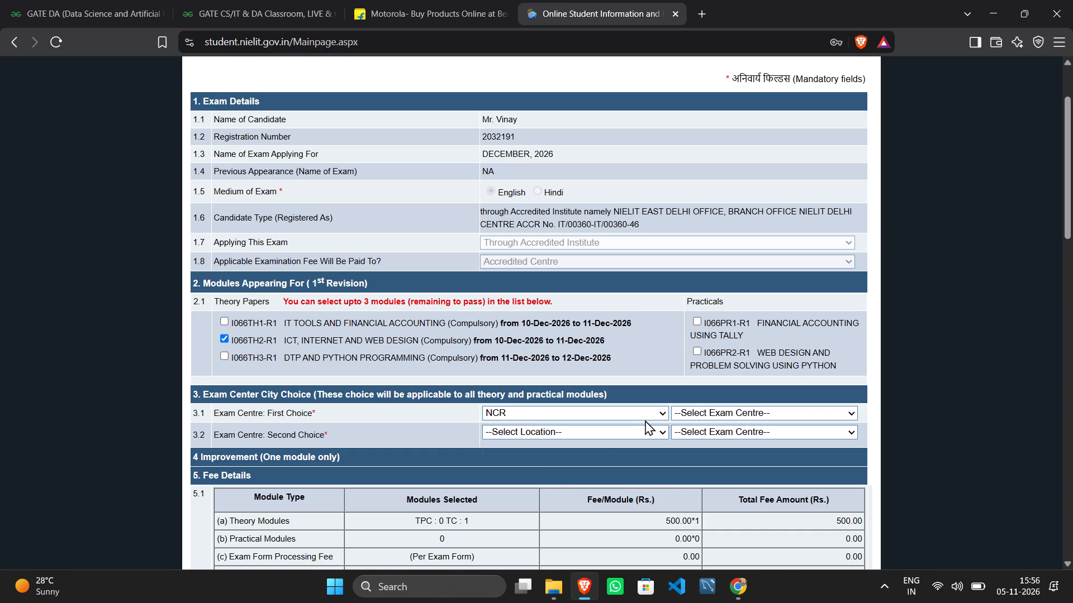
Set the first-choice exam centre to location Delhi and centre KKD - KARKARDOOMA.
{"action": "left_click", "coordinate": [645, 420]}
{"action": "left_click", "coordinate": [588, 447]}
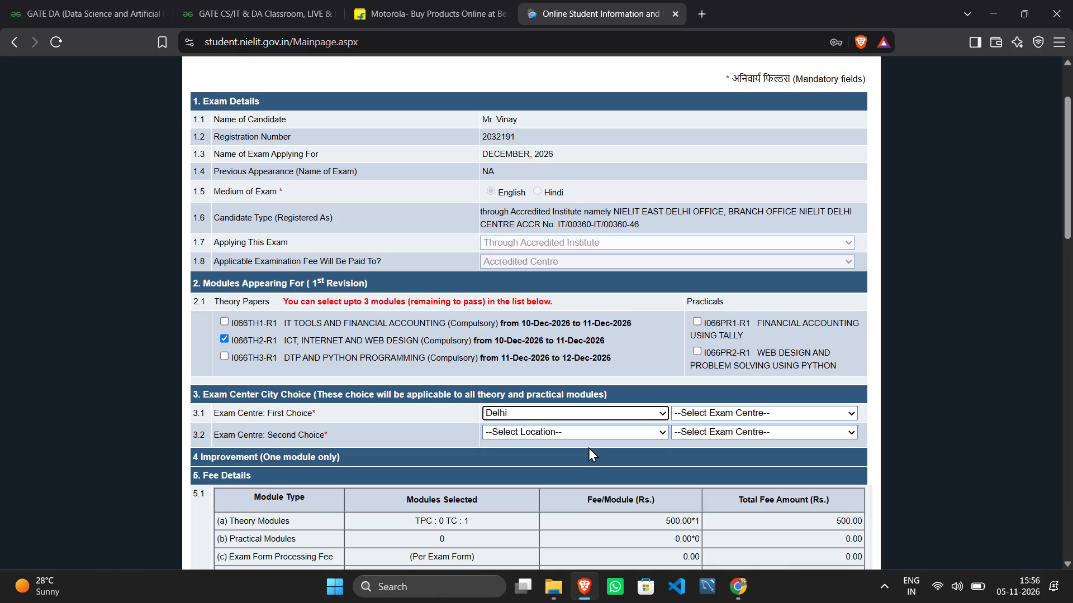
{"action": "left_click", "coordinate": [801, 411]}
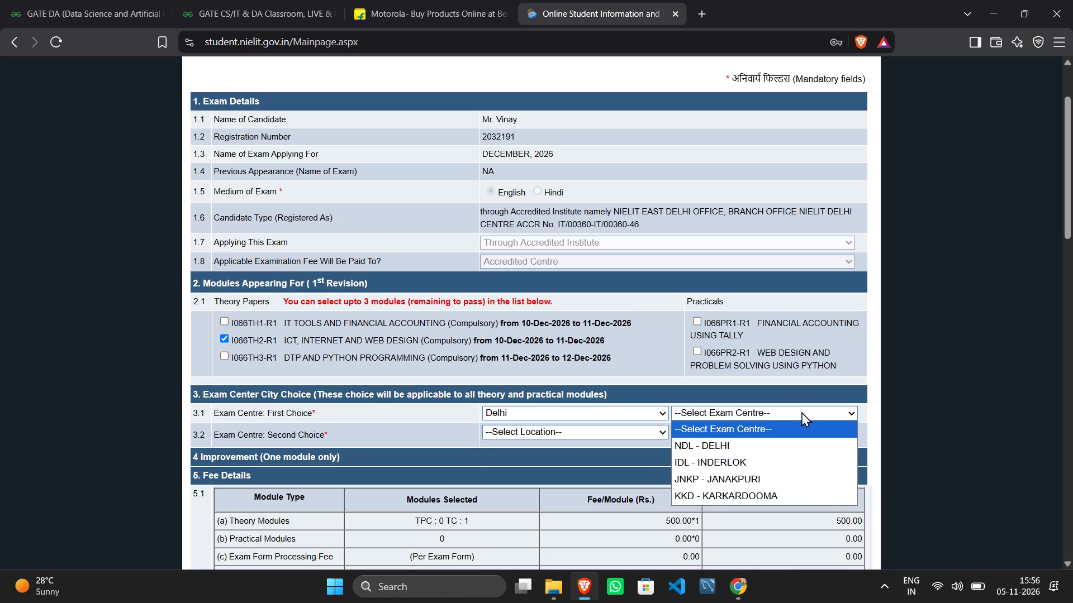
{"action": "left_click", "coordinate": [719, 493]}
Set the second-choice exam centre to location Delhi and centre JNKP - JANAKPURI.
{"action": "left_click", "coordinate": [626, 431]}
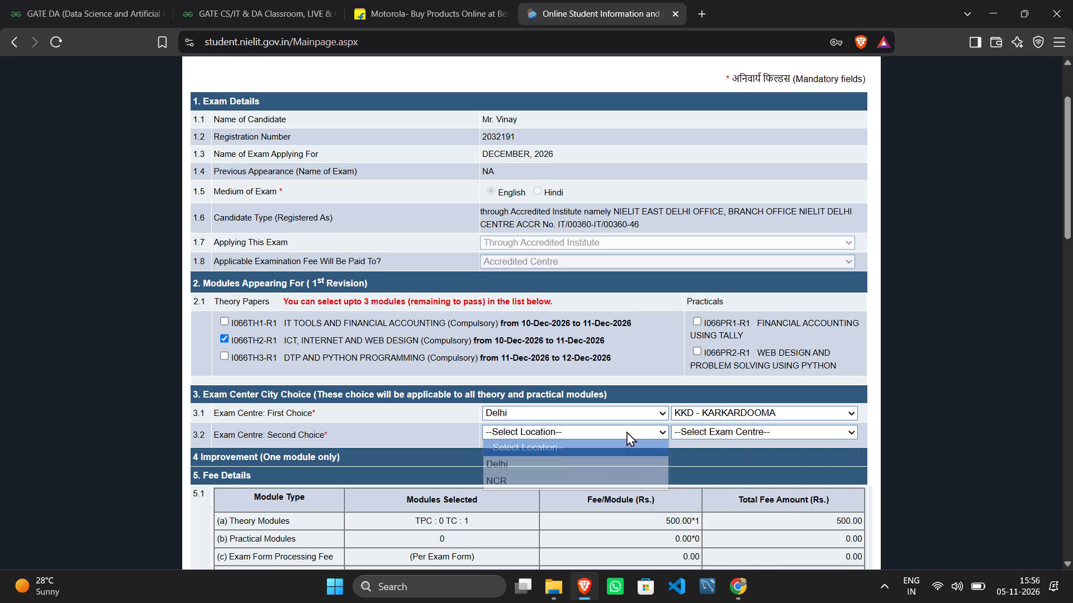
{"action": "left_click", "coordinate": [560, 462]}
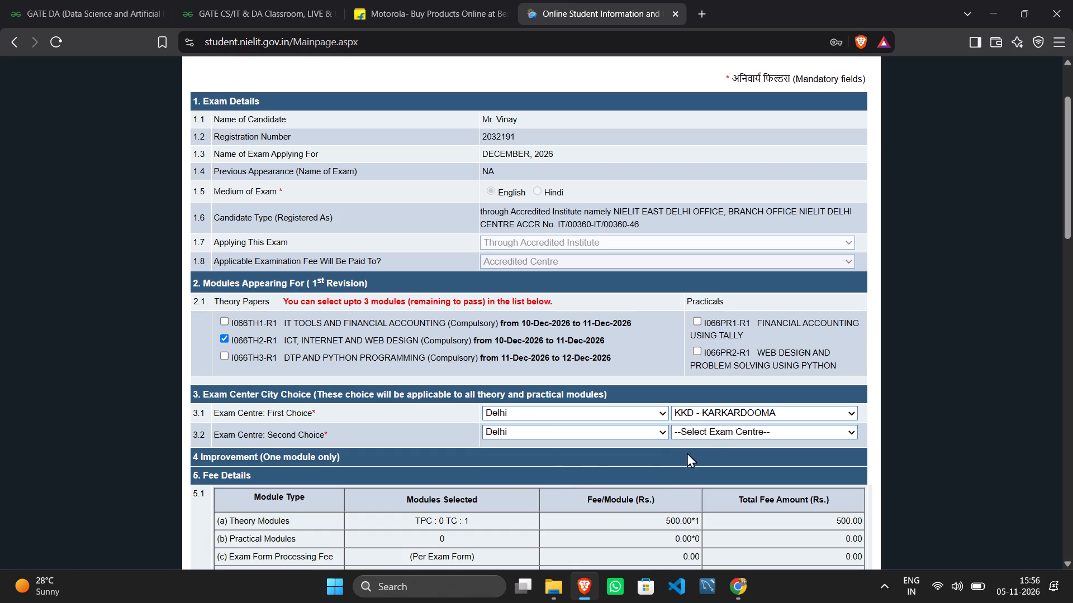
{"action": "left_click", "coordinate": [715, 433]}
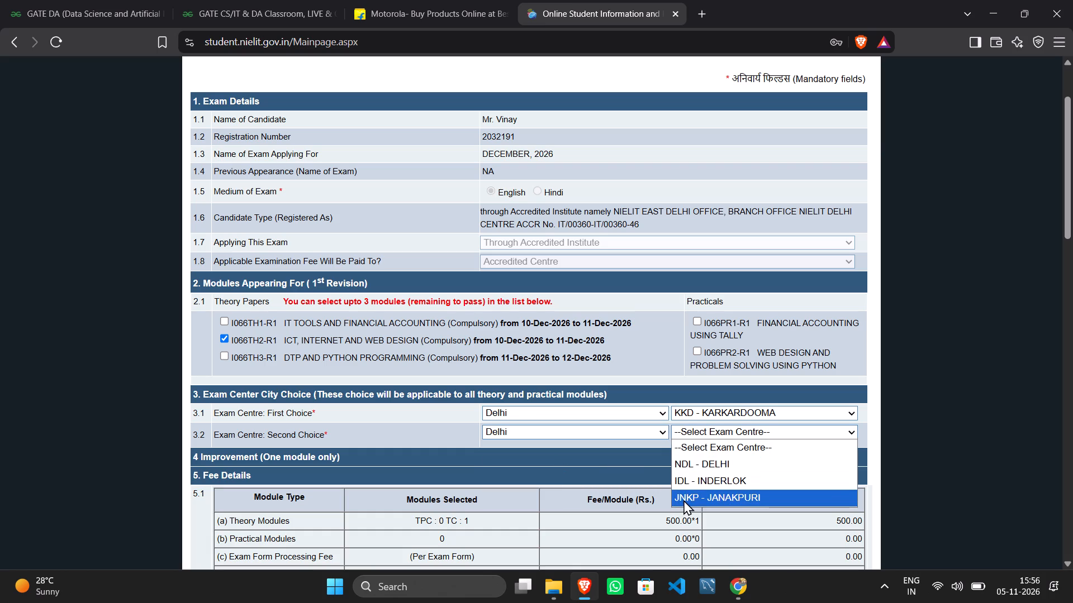
{"action": "left_click", "coordinate": [683, 500]}
Accept the candidate's declaration and proceed to the preview of the examination form.
{"action": "scroll", "coordinate": [638, 458], "scroll_direction": "down", "scroll_amount": 2}
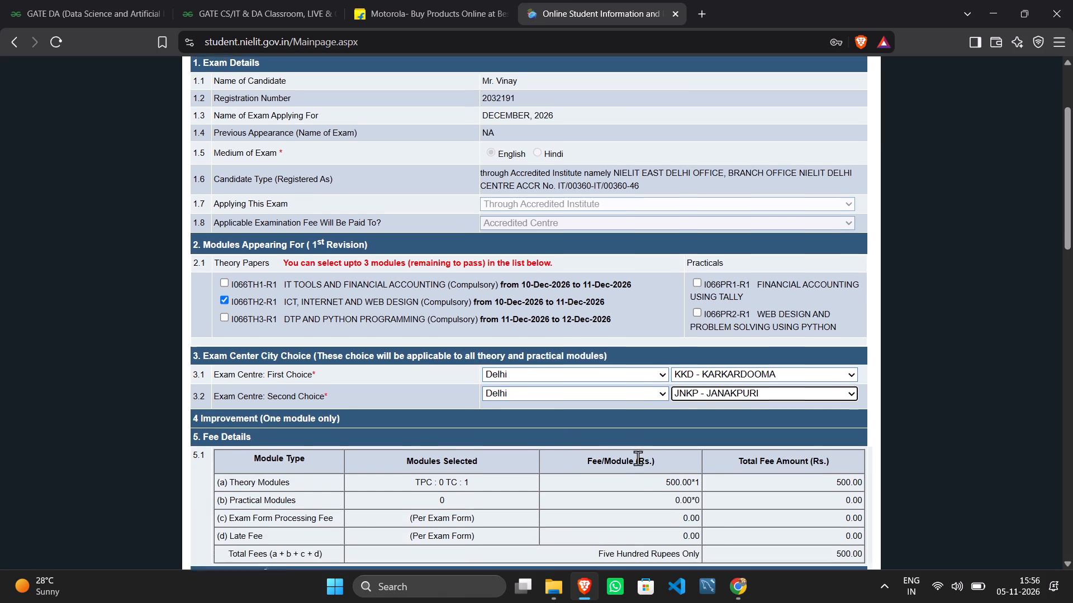
{"action": "scroll", "coordinate": [638, 458], "scroll_direction": "down", "scroll_amount": 3}
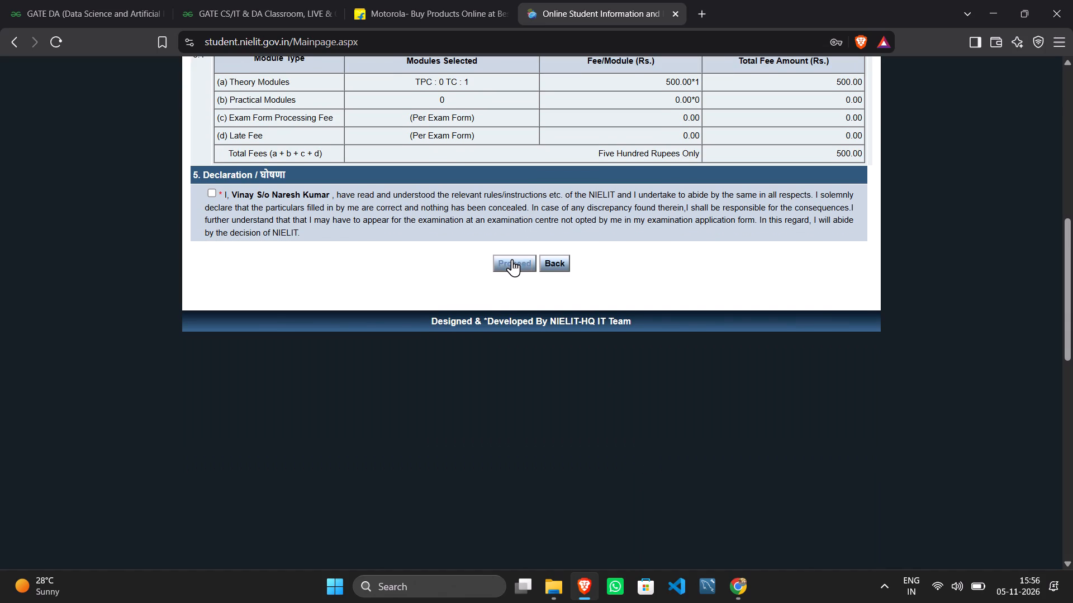
{"action": "left_click", "coordinate": [512, 259]}
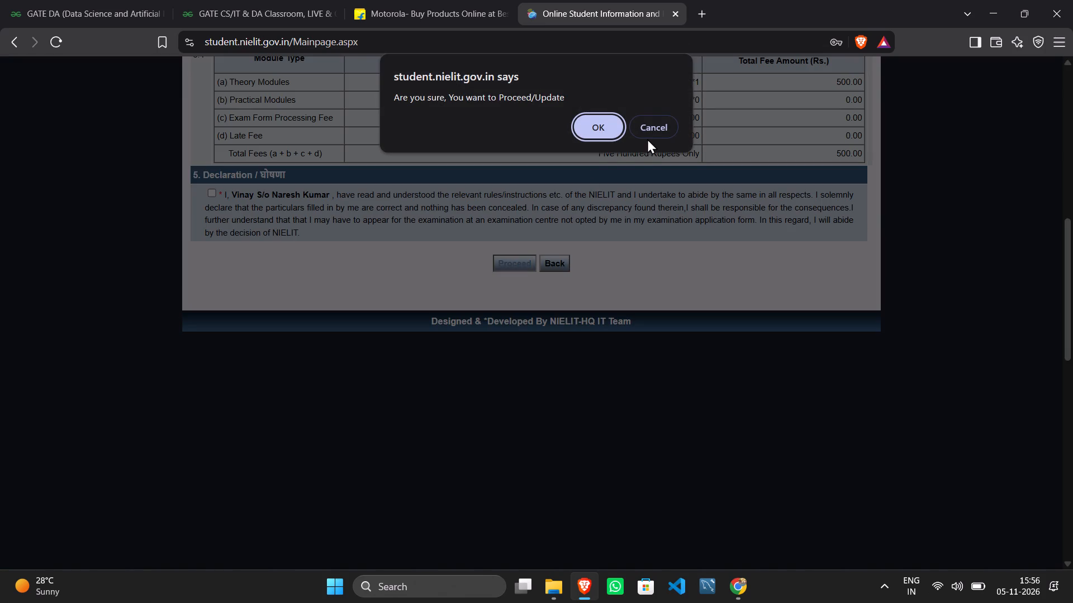
{"action": "left_click", "coordinate": [651, 135]}
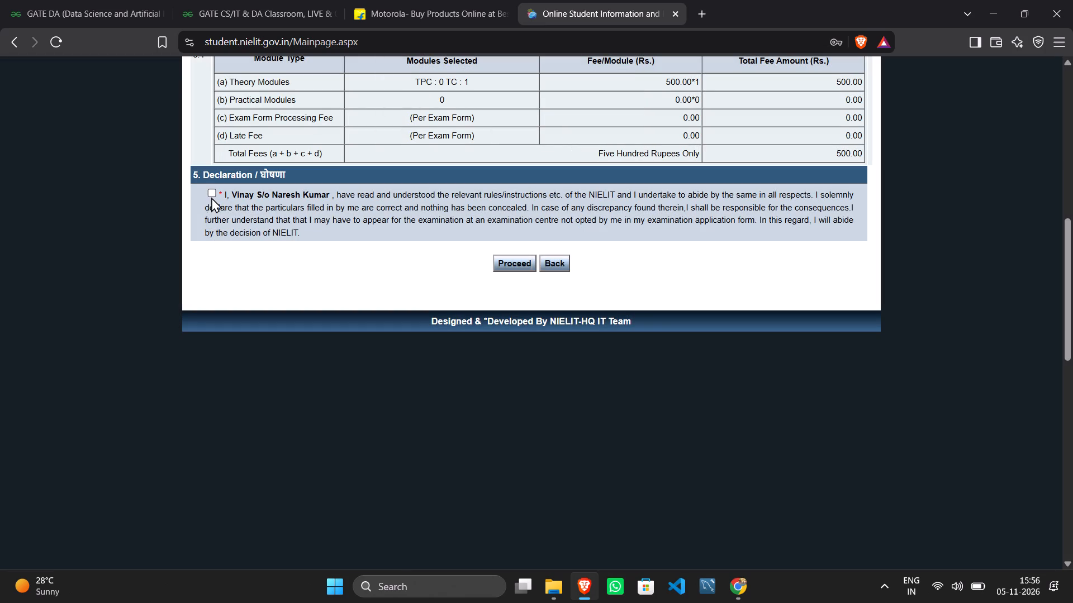
{"action": "left_click", "coordinate": [211, 193]}
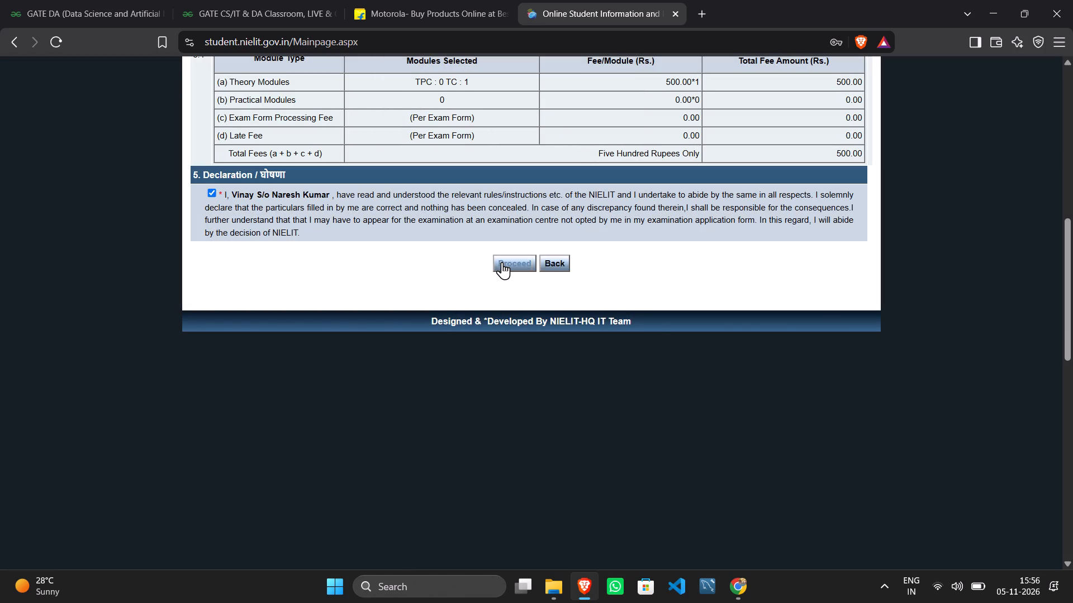
{"action": "left_click", "coordinate": [502, 262]}
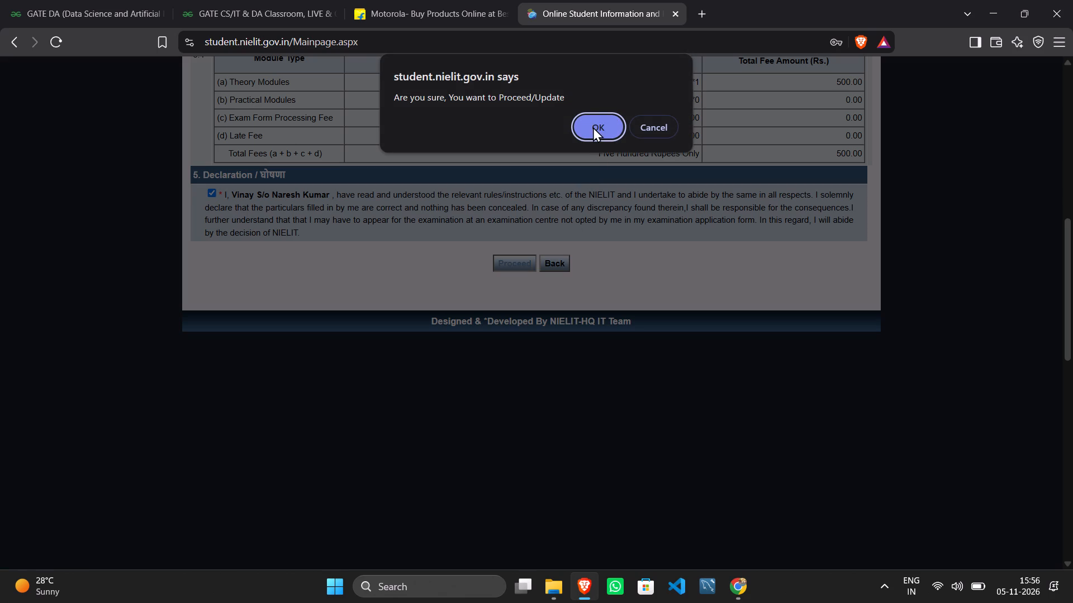
{"action": "left_click", "coordinate": [593, 127]}
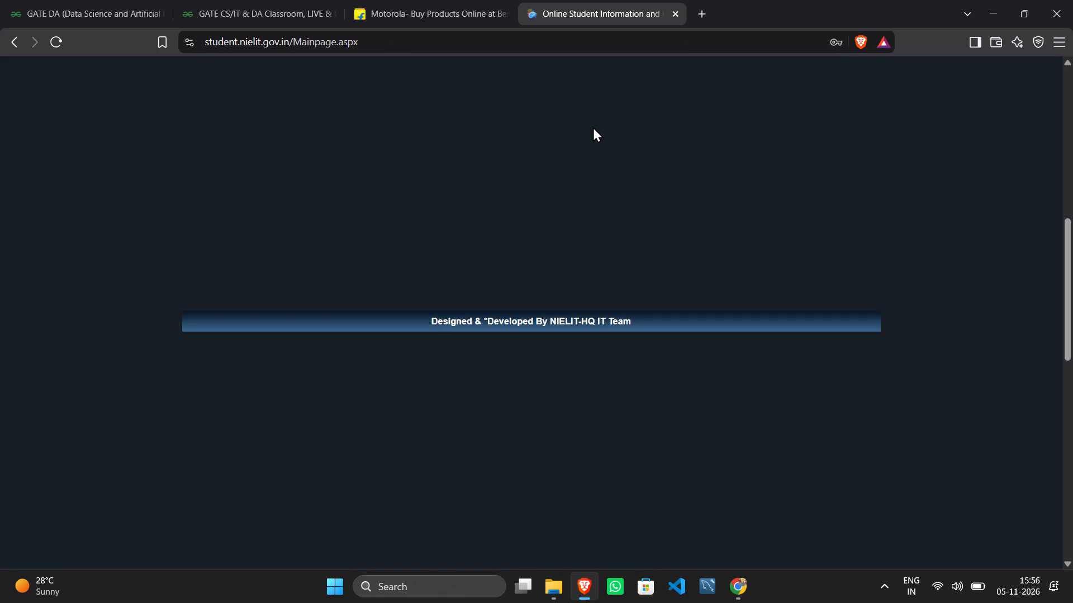
Log out of the candidate's account without making the final submission.
{"action": "scroll", "coordinate": [593, 127], "scroll_direction": "up", "scroll_amount": 6}
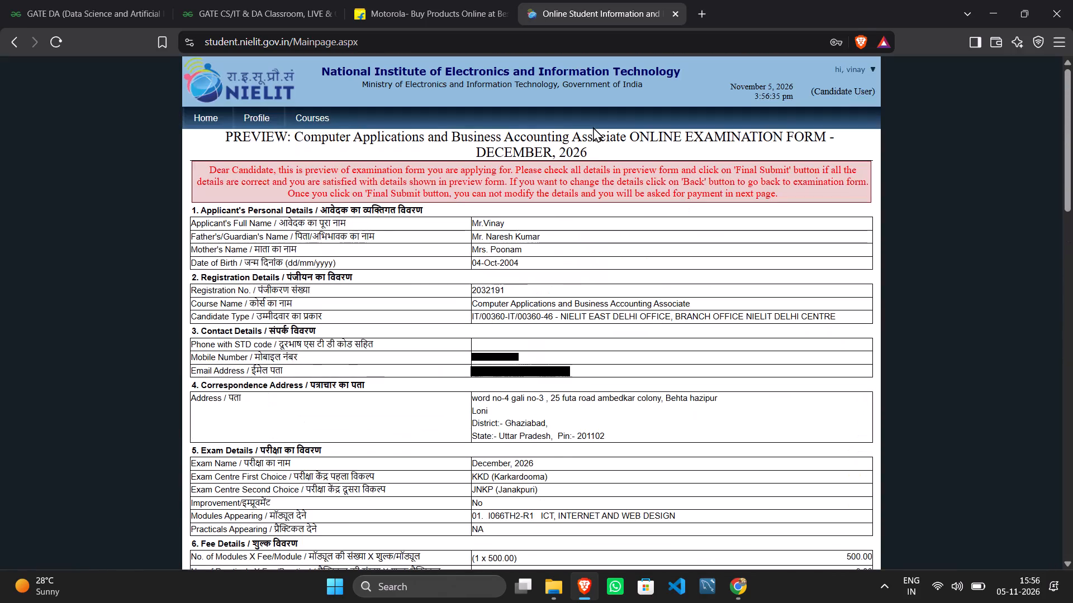
{"action": "left_click", "coordinate": [871, 70]}
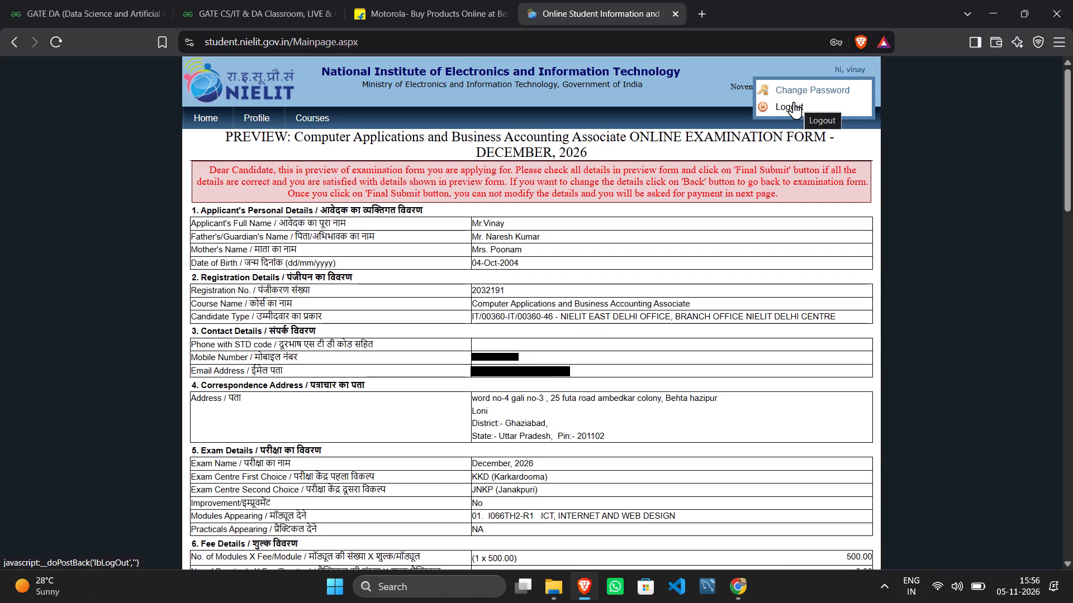
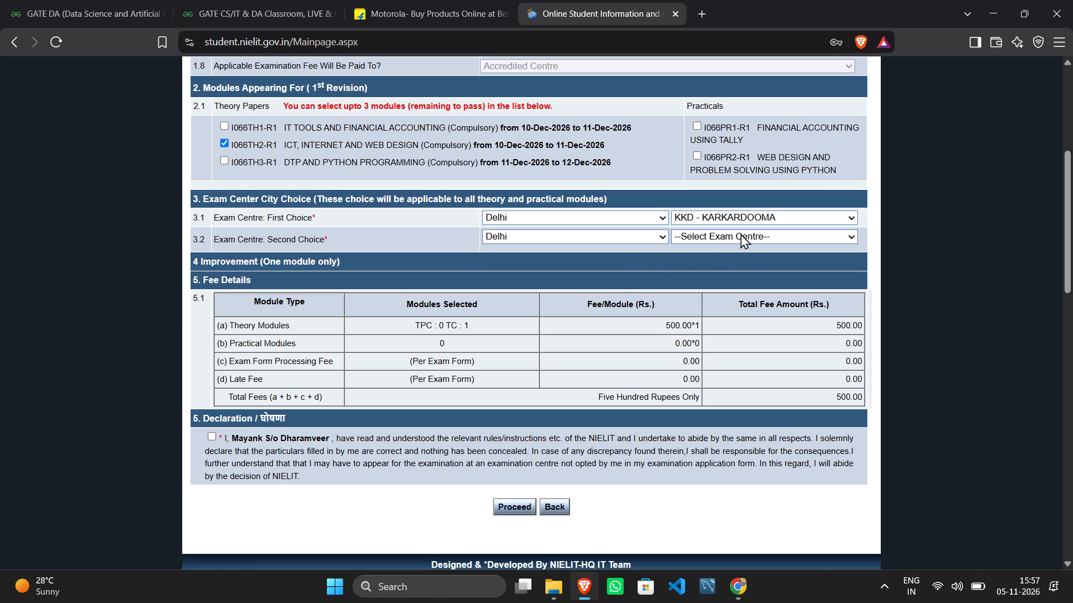
Set the centre for the second exam centre choice in Delhi to JNKP - JANAKPURI.
{"action": "left_click", "coordinate": [740, 233]}
{"action": "left_click", "coordinate": [714, 296]}
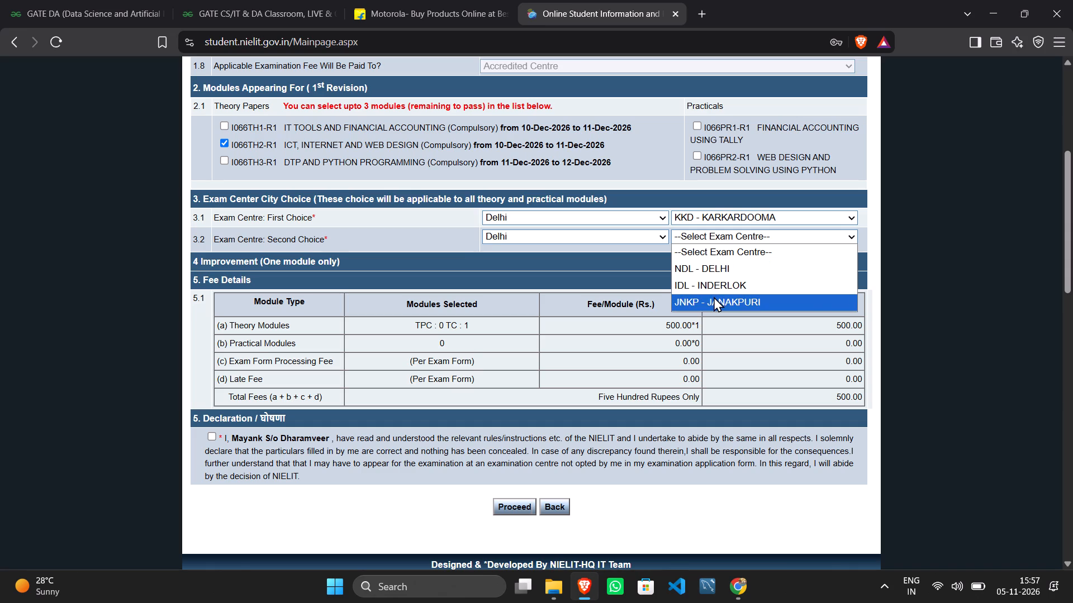
Accept the candidate's declaration at the end of the examination form and proceed with the form.
{"action": "scroll", "coordinate": [714, 296], "scroll_direction": "down", "scroll_amount": 1}
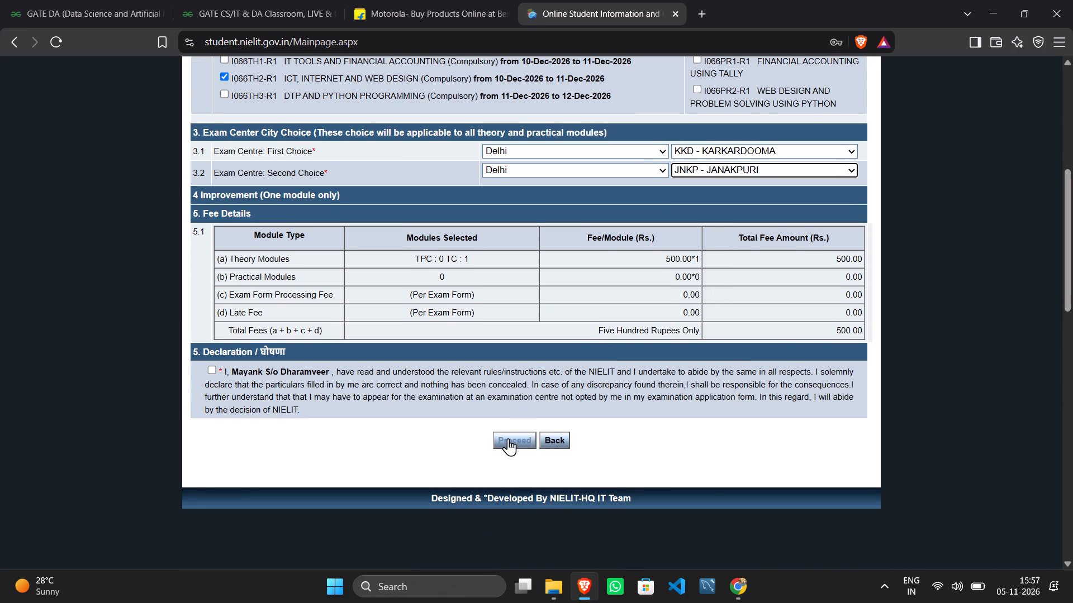
{"action": "left_click", "coordinate": [210, 368]}
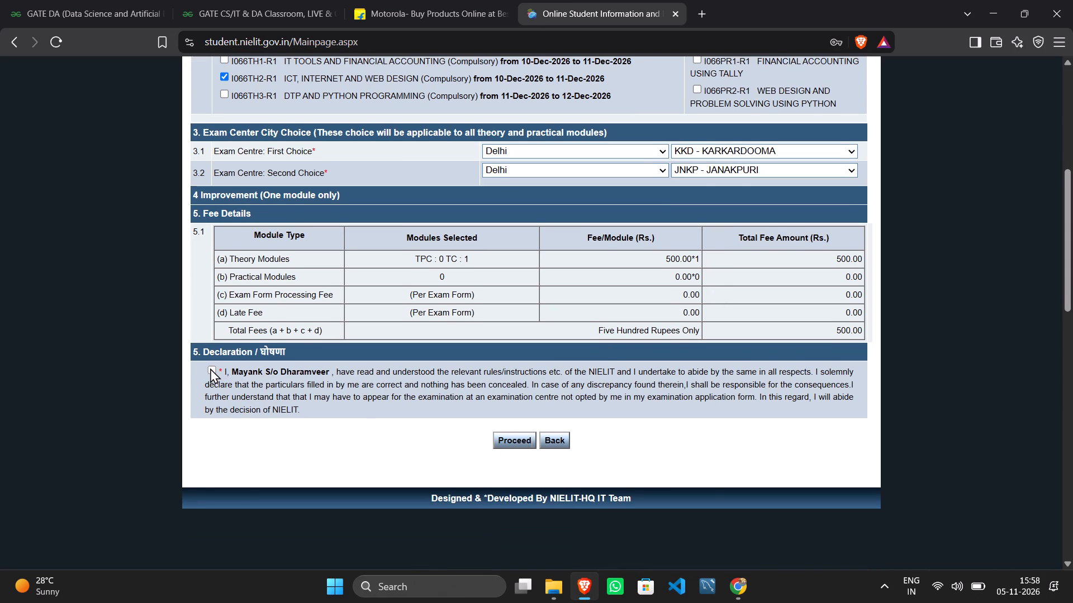
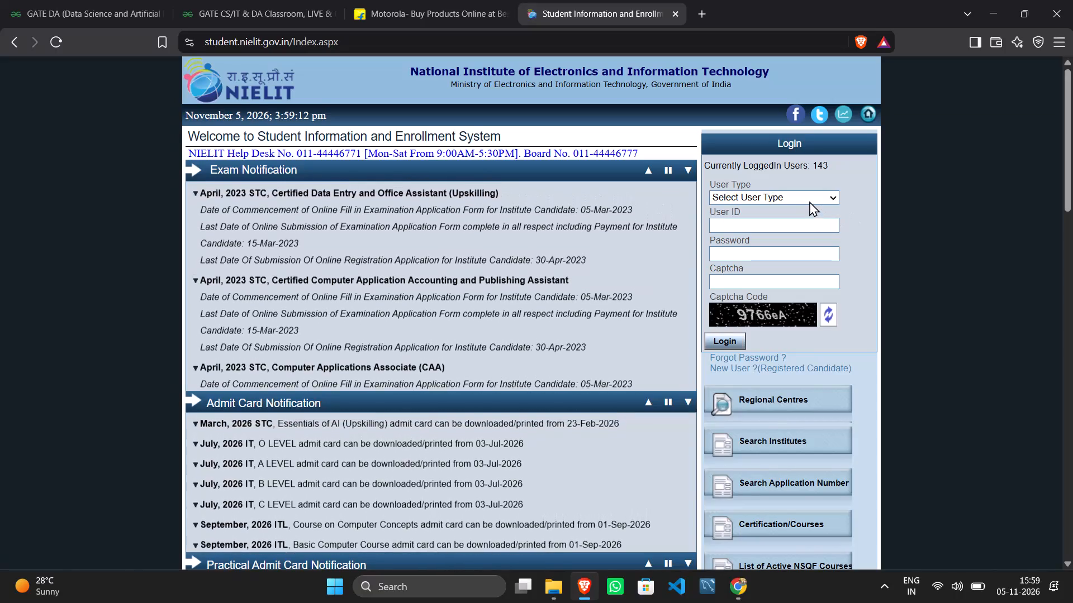
Set the login form's user type to Candidate and fill in the captcha with the displayed code.
{"action": "left_click", "coordinate": [811, 199]}
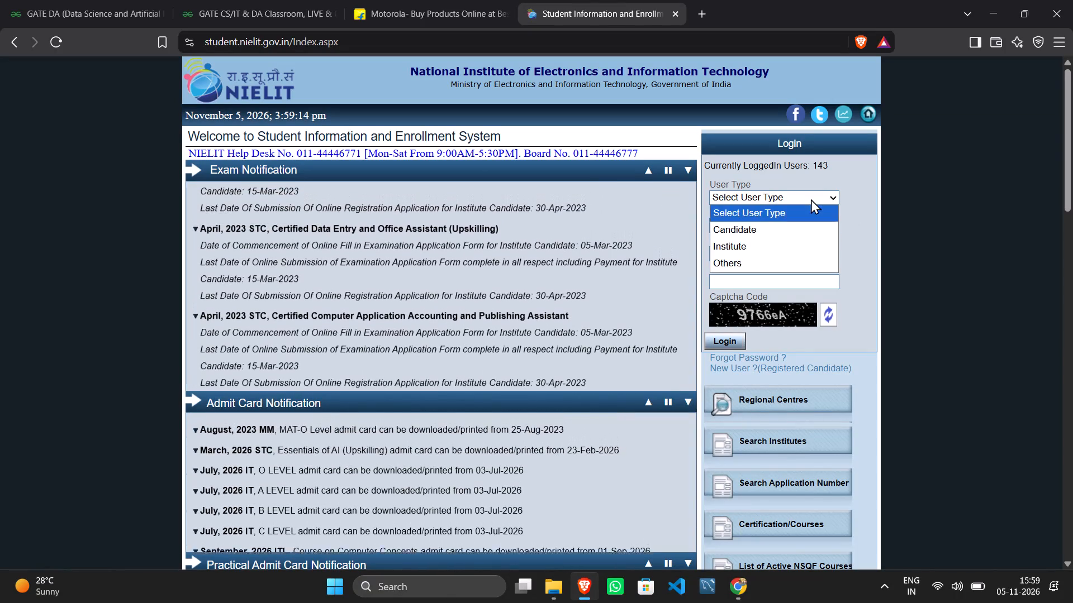
{"action": "left_click", "coordinate": [763, 232]}
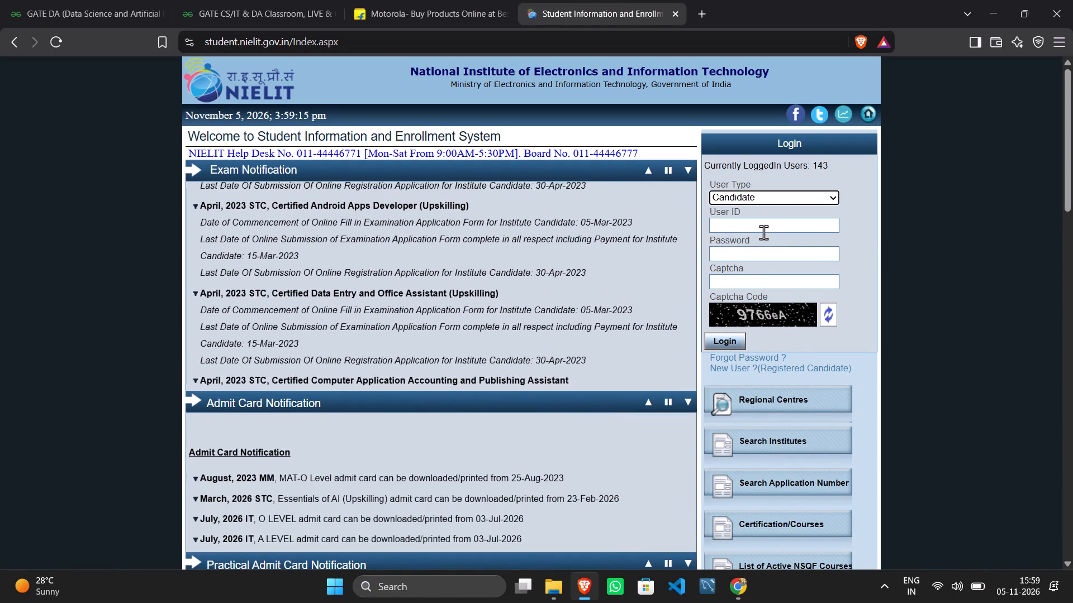
{"action": "left_click", "coordinate": [731, 283]}
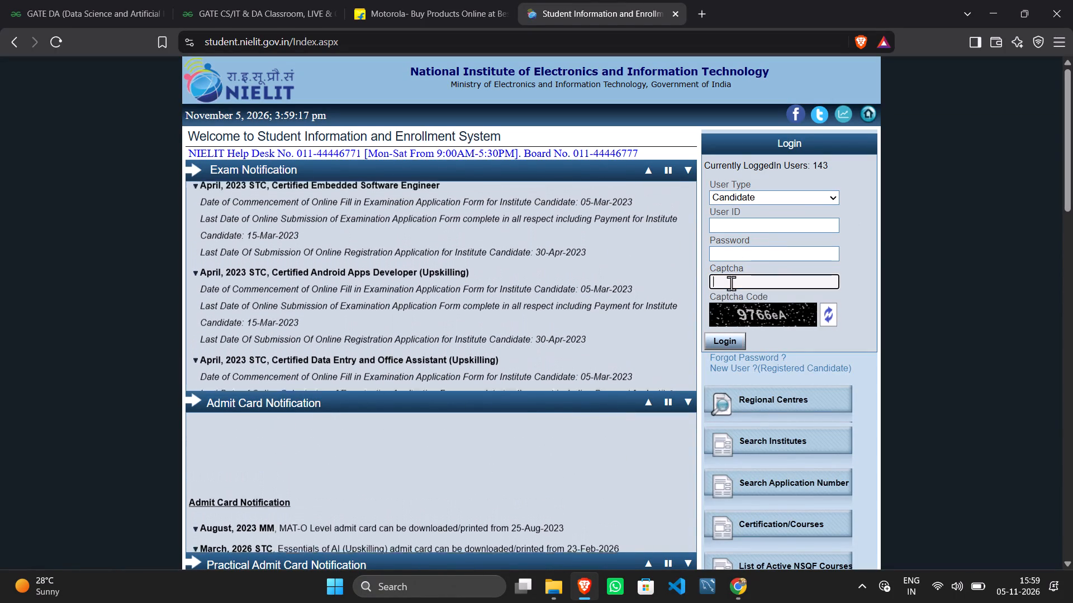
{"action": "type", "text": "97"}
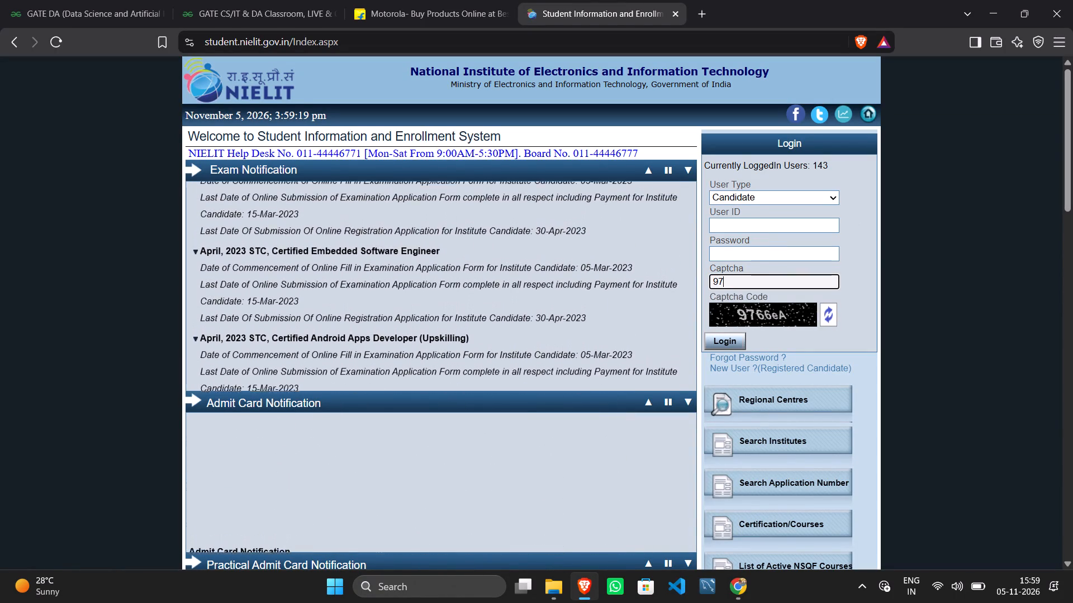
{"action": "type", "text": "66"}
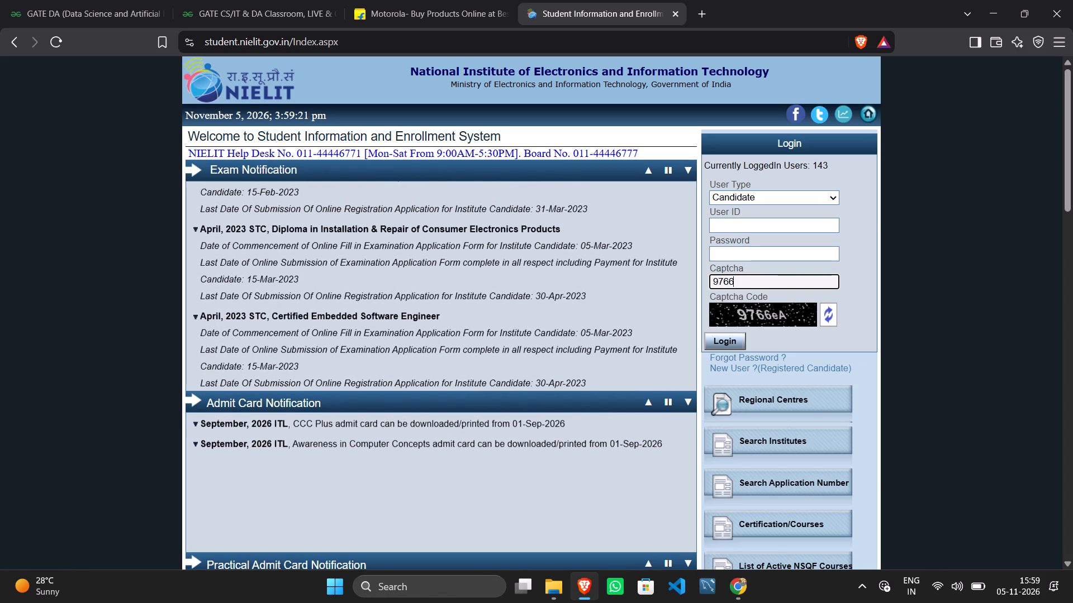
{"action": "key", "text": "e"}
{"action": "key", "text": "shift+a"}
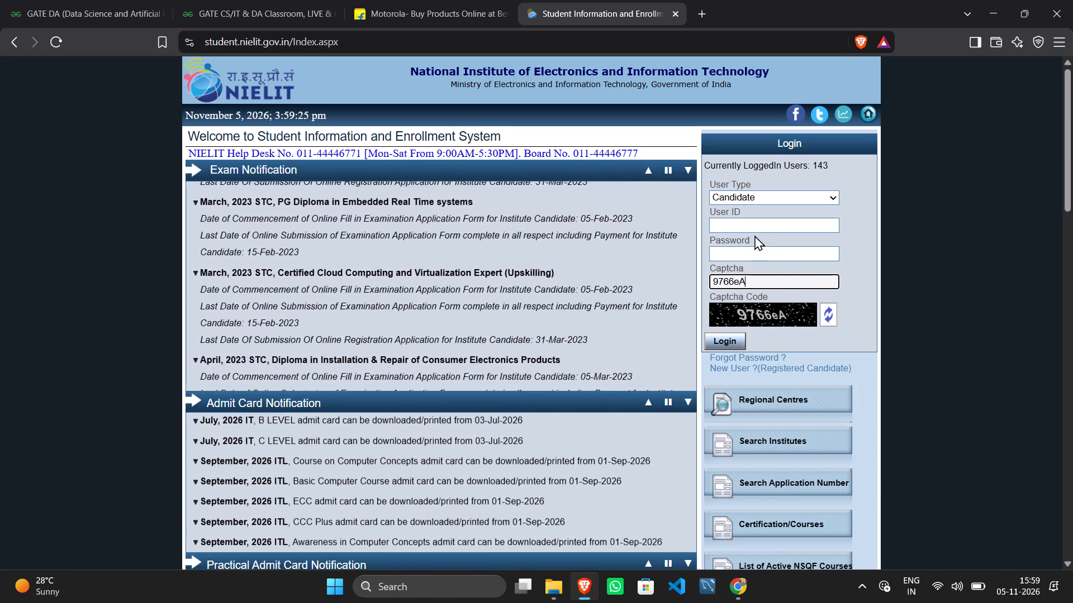
Enter the candidate's user ID in the login form, correcting its last digits.
{"action": "left_click", "coordinate": [738, 225]}
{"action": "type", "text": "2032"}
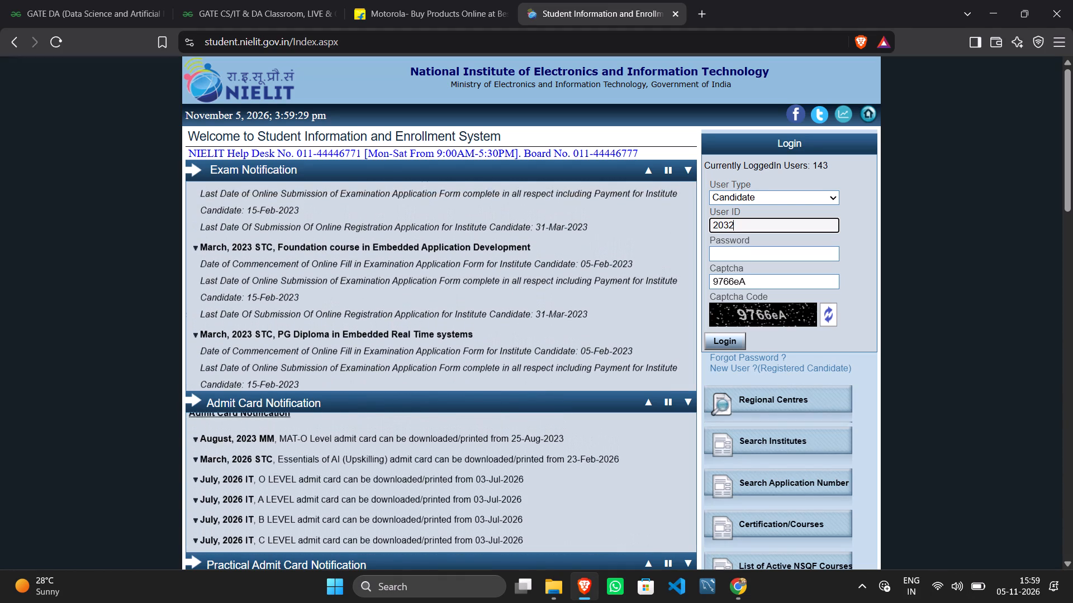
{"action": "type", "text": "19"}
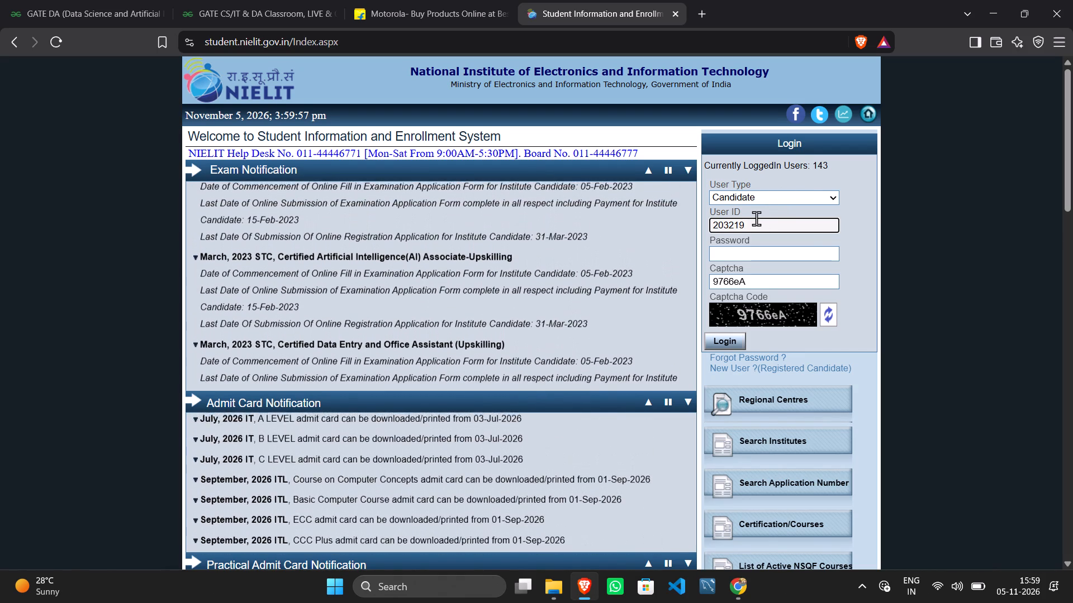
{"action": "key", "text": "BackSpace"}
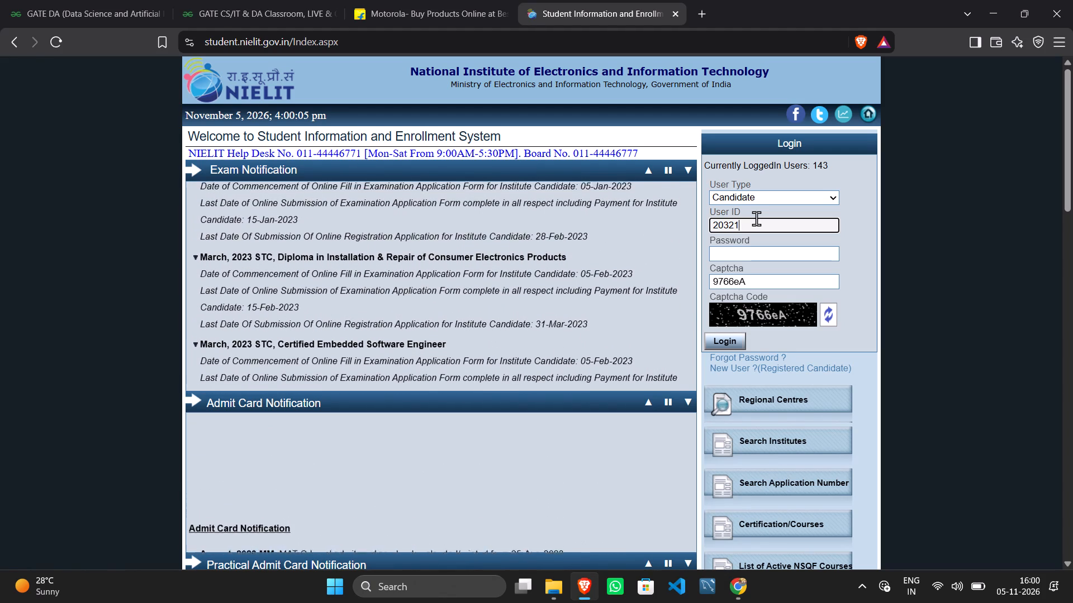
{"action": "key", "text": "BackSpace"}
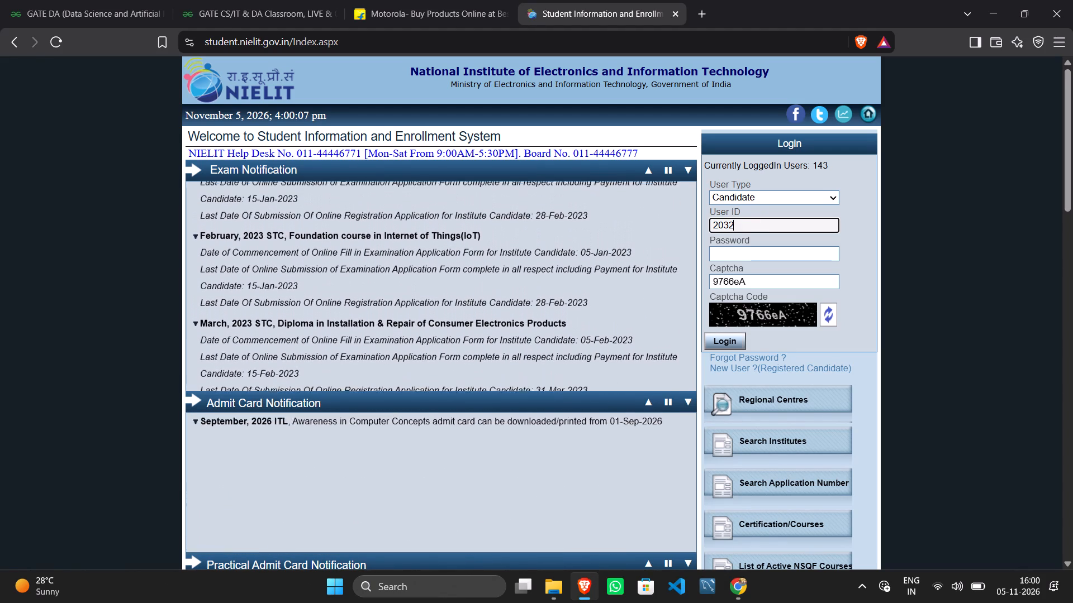
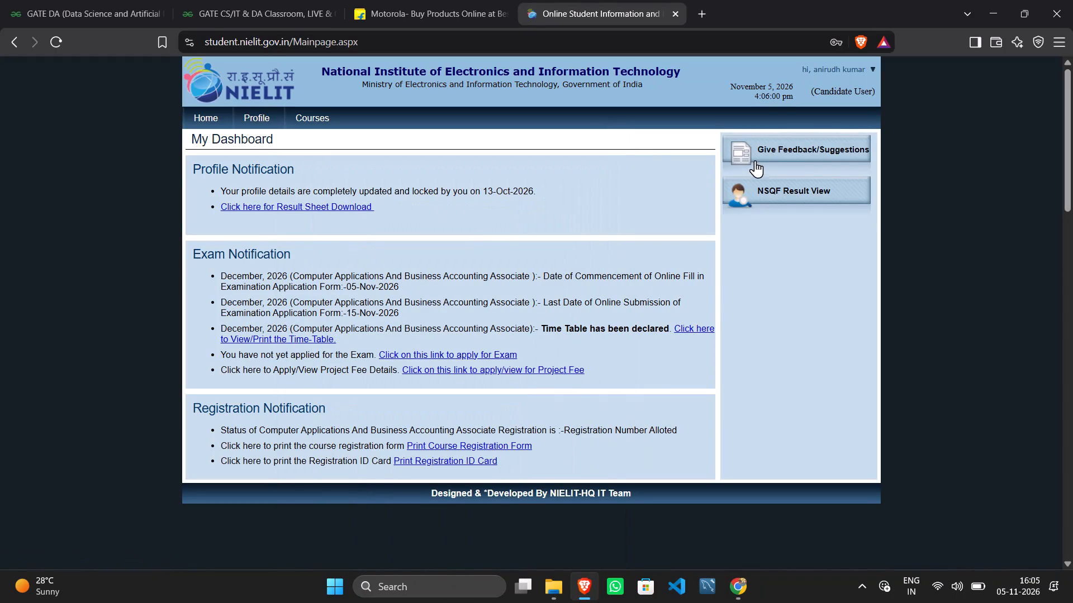
Open the exam application form and select theory paper I066TH2-R1, ICT, Internet and Web Design.
{"action": "left_click", "coordinate": [433, 350]}
{"action": "scroll", "coordinate": [433, 350], "scroll_direction": "down", "scroll_amount": 1}
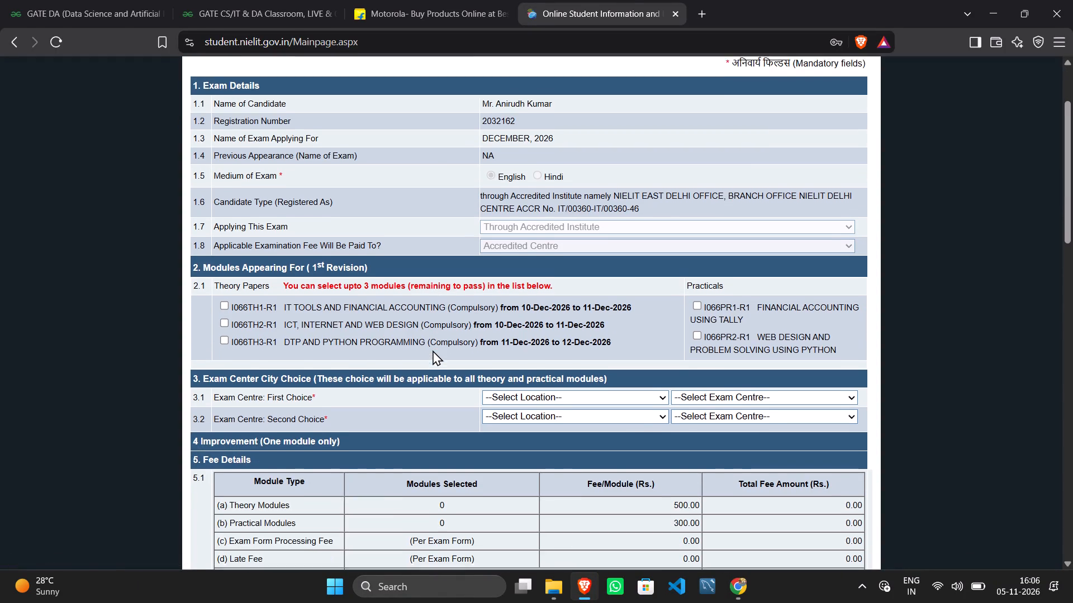
{"action": "left_click", "coordinate": [223, 313]}
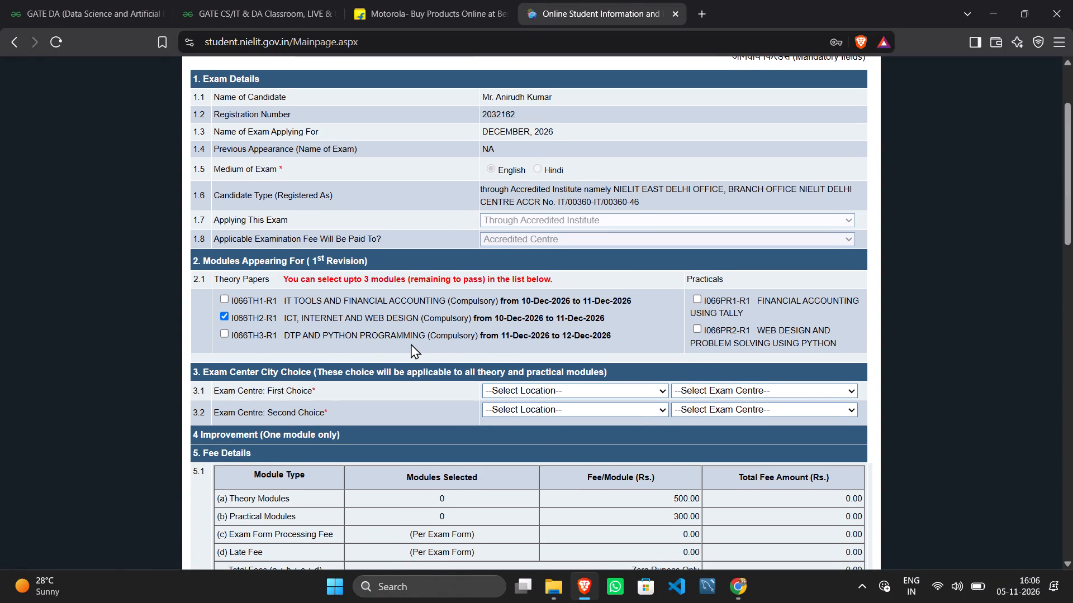
Set the first exam centre choice to Delhi, KKD - KARKARDOOMA and the second to Delhi, JNKP - JANAKPURI.
{"action": "scroll", "coordinate": [411, 343], "scroll_direction": "down", "scroll_amount": 1}
{"action": "left_click", "coordinate": [517, 334]}
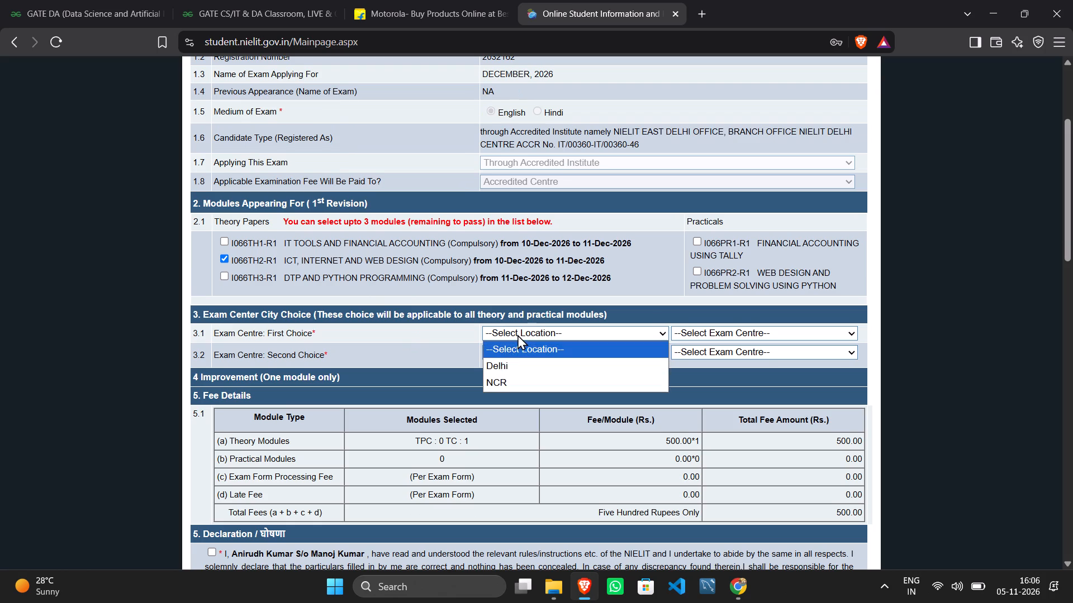
{"action": "left_click", "coordinate": [503, 369]}
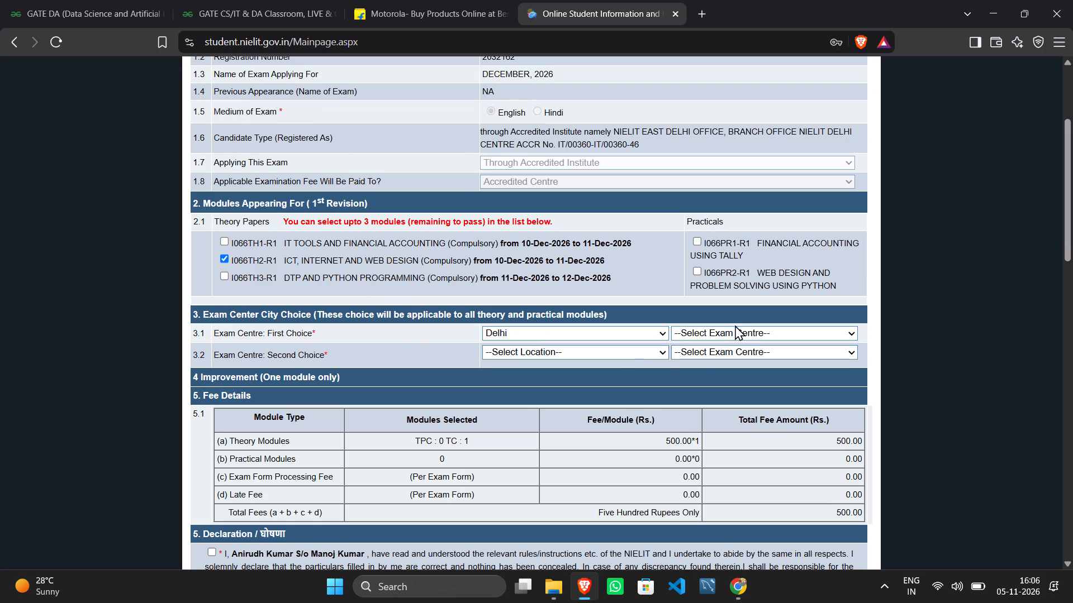
{"action": "left_click", "coordinate": [728, 331]}
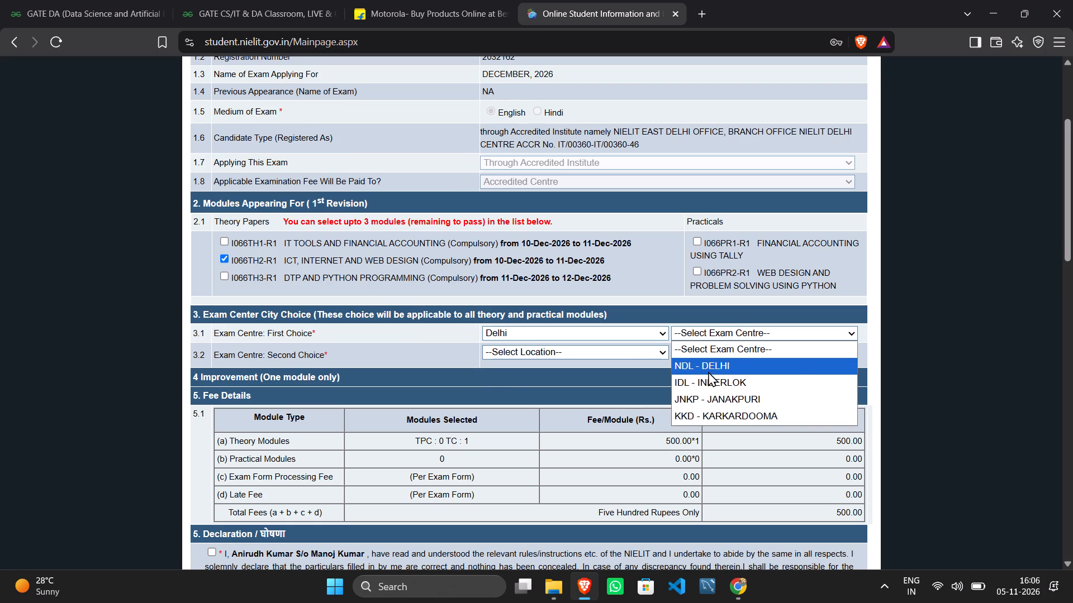
{"action": "left_click", "coordinate": [699, 414]}
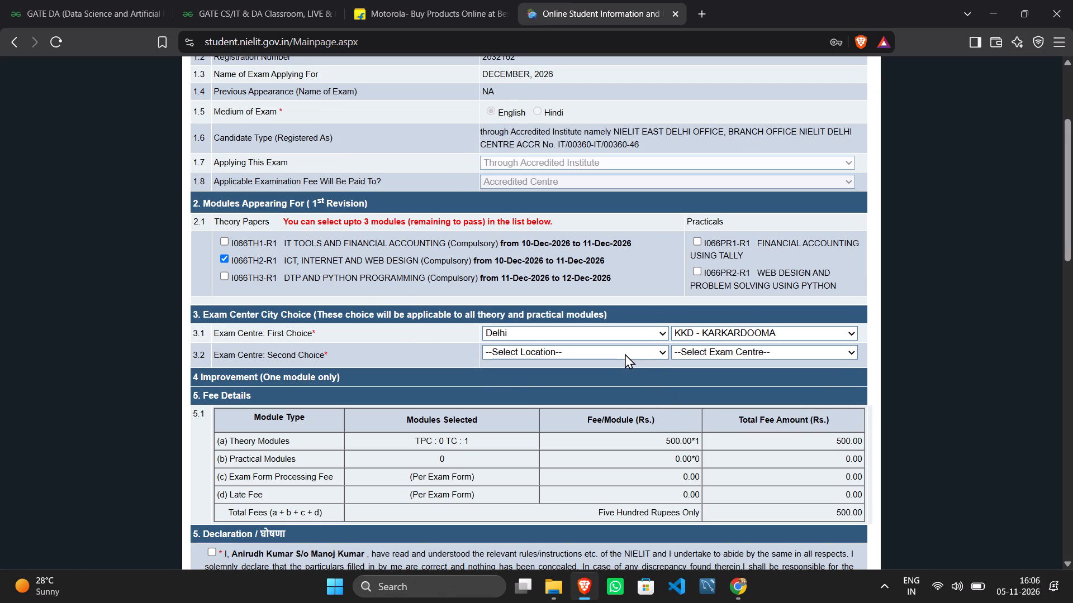
{"action": "left_click", "coordinate": [624, 353]}
{"action": "left_click", "coordinate": [563, 387]}
{"action": "left_click", "coordinate": [729, 351]}
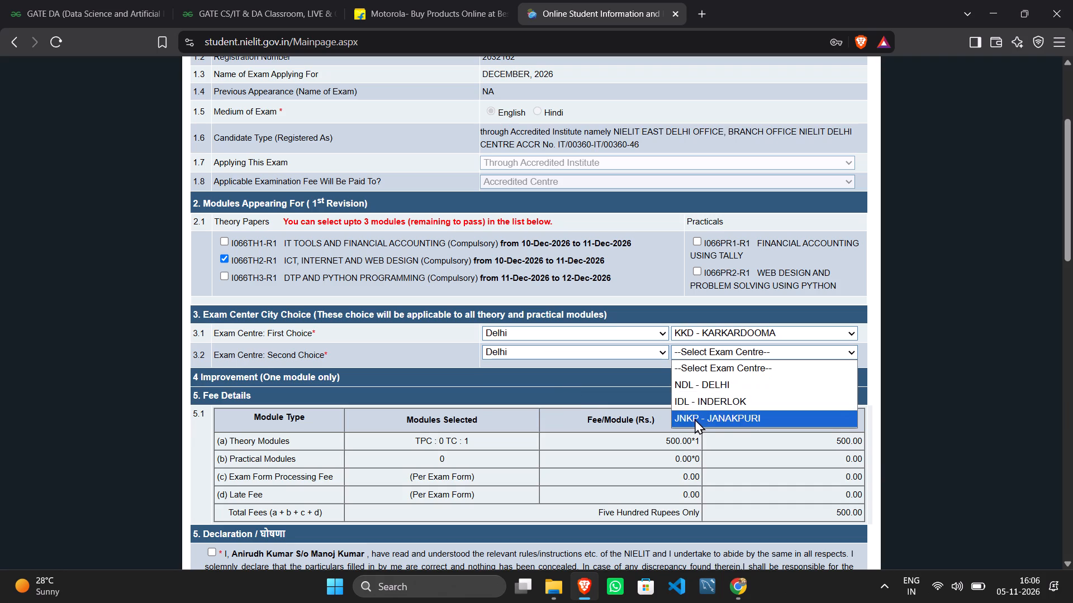
{"action": "left_click", "coordinate": [695, 419]}
Accept the candidate's declaration and proceed to the examination form preview.
{"action": "scroll", "coordinate": [695, 419], "scroll_direction": "down", "scroll_amount": 3}
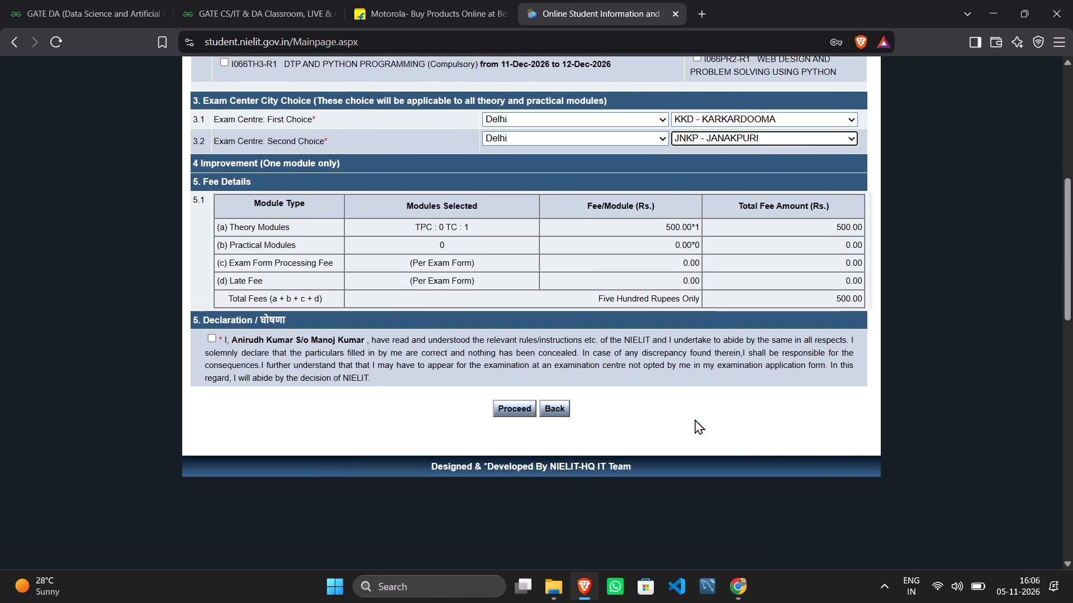
{"action": "scroll", "coordinate": [695, 419], "scroll_direction": "down", "scroll_amount": 1}
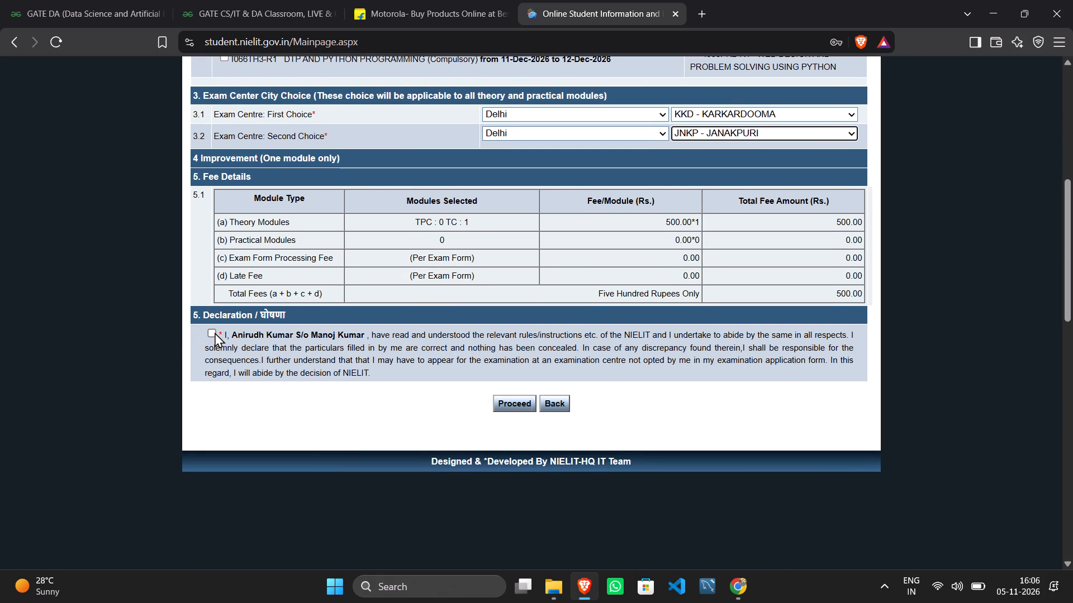
{"action": "left_click", "coordinate": [215, 332]}
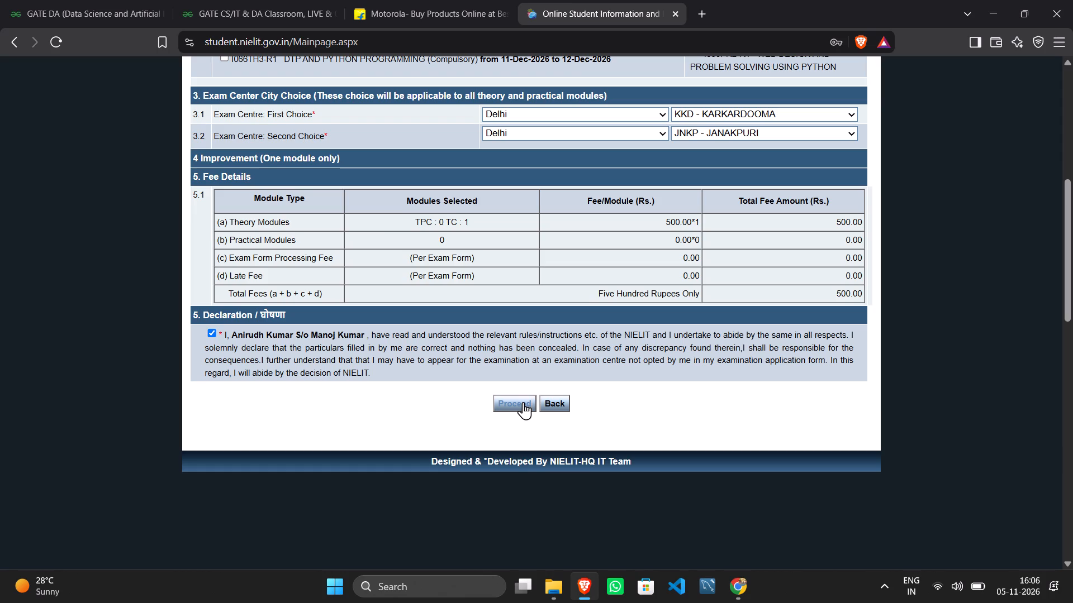
{"action": "left_click", "coordinate": [523, 402]}
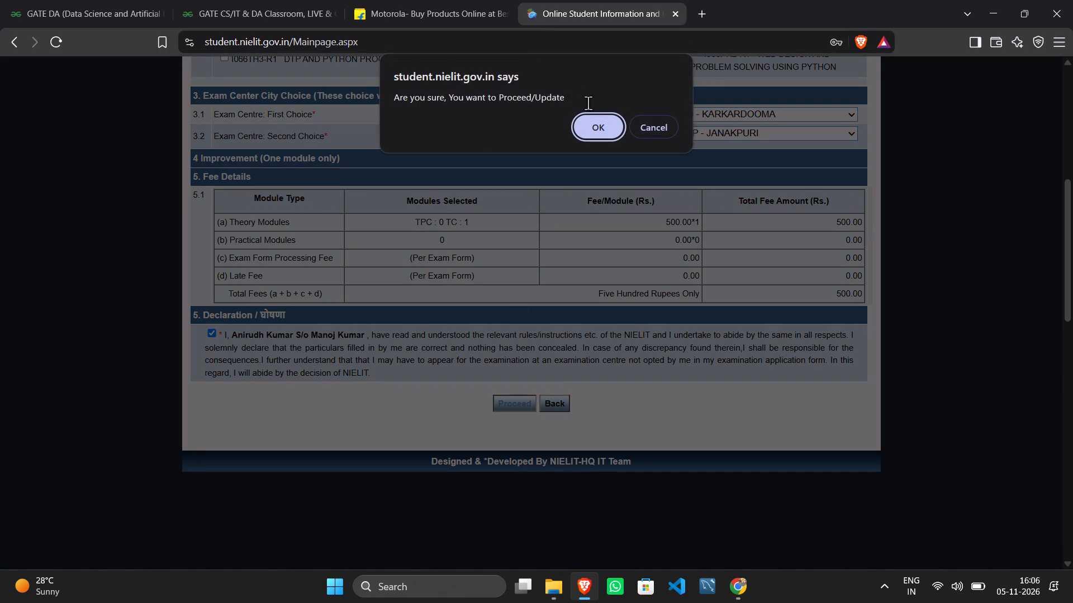
{"action": "left_click", "coordinate": [596, 123]}
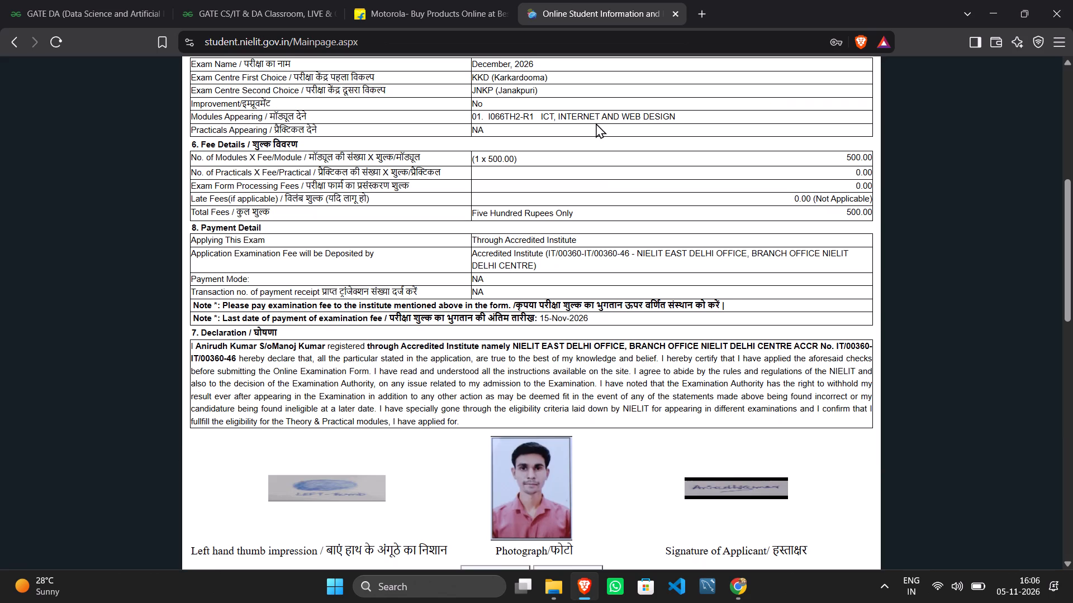
Check the details in the examination form preview and make the final submission of the form.
{"action": "scroll", "coordinate": [605, 274], "scroll_direction": "down", "scroll_amount": 3}
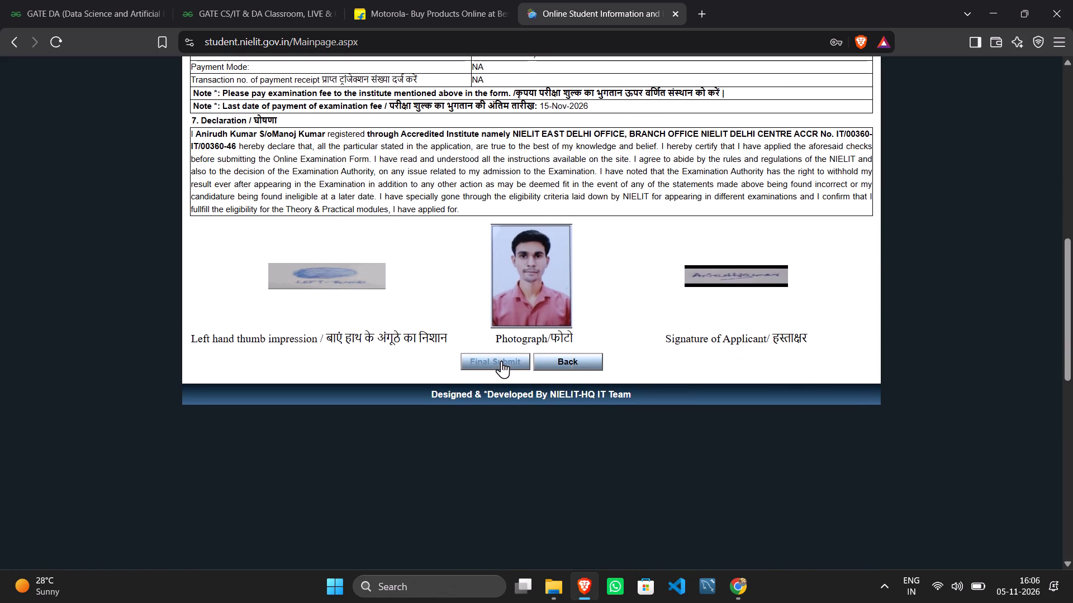
{"action": "scroll", "coordinate": [501, 361], "scroll_direction": "up", "scroll_amount": 2}
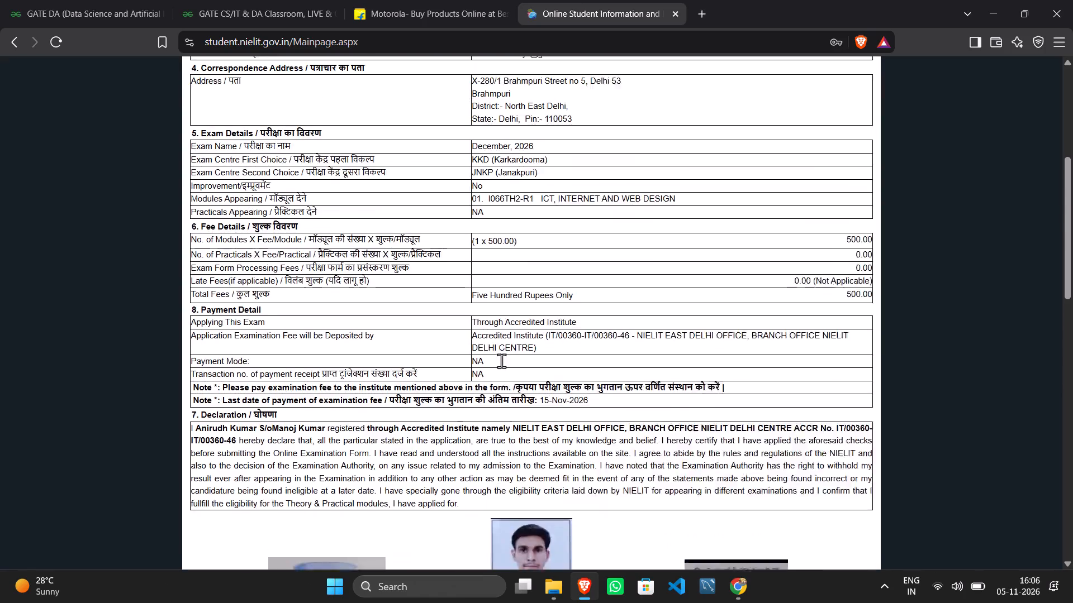
{"action": "scroll", "coordinate": [501, 361], "scroll_direction": "up", "scroll_amount": 4}
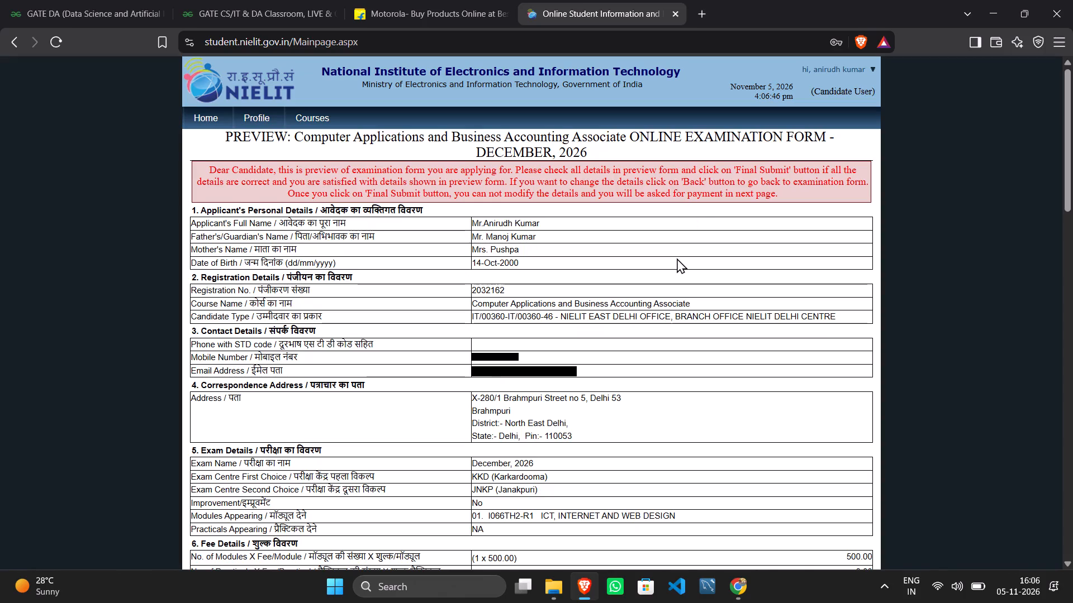
{"action": "scroll", "coordinate": [677, 258], "scroll_direction": "down", "scroll_amount": 5}
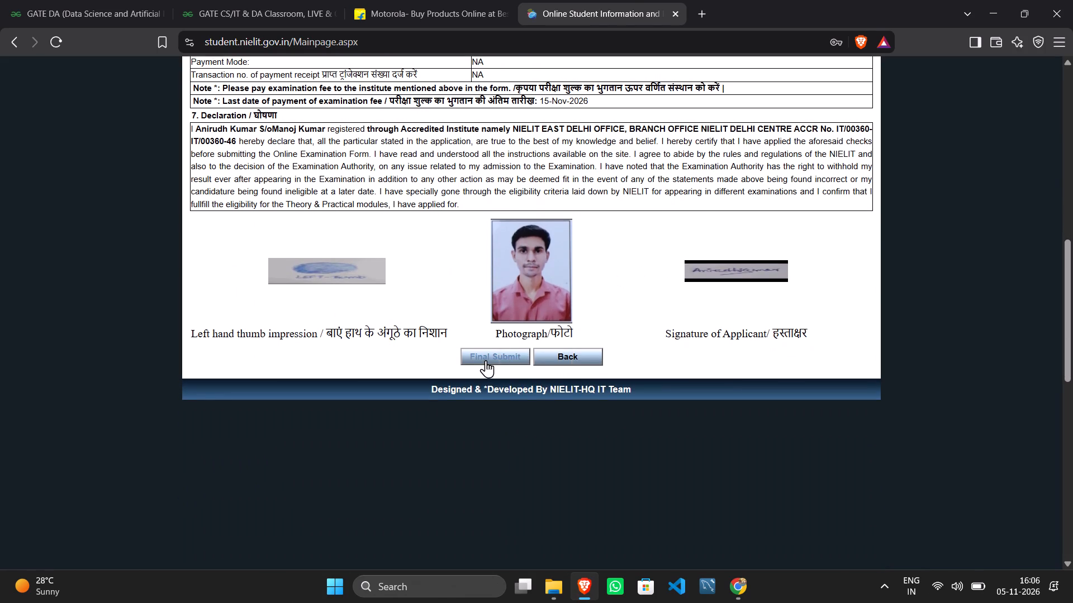
{"action": "left_click", "coordinate": [487, 355]}
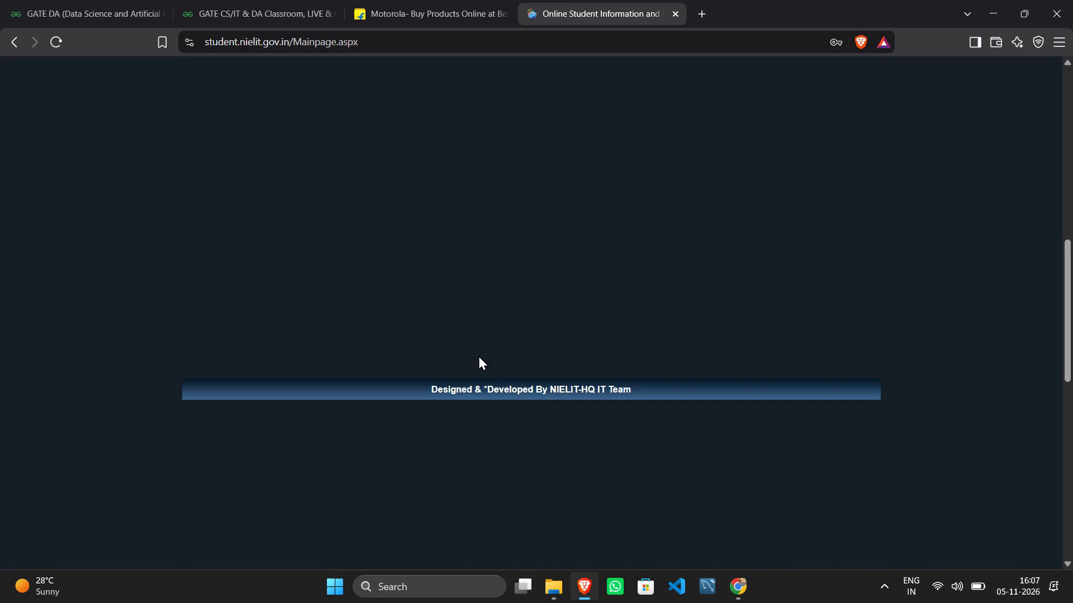
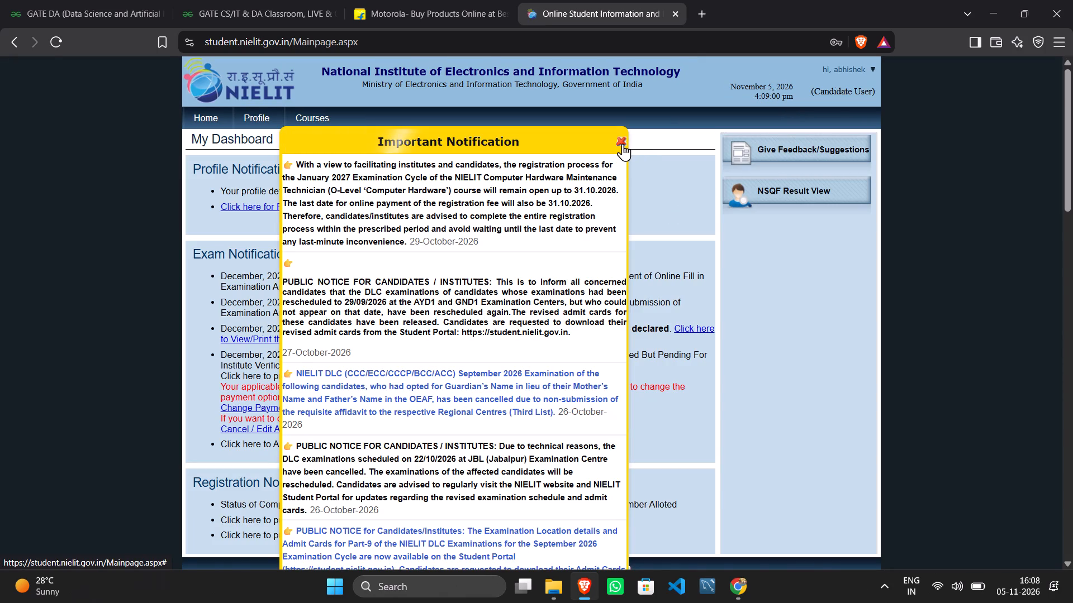
Dismiss the important notification, open the print version of the submitted December 2026 examination form and look it over at full window size.
{"action": "left_click", "coordinate": [623, 143]}
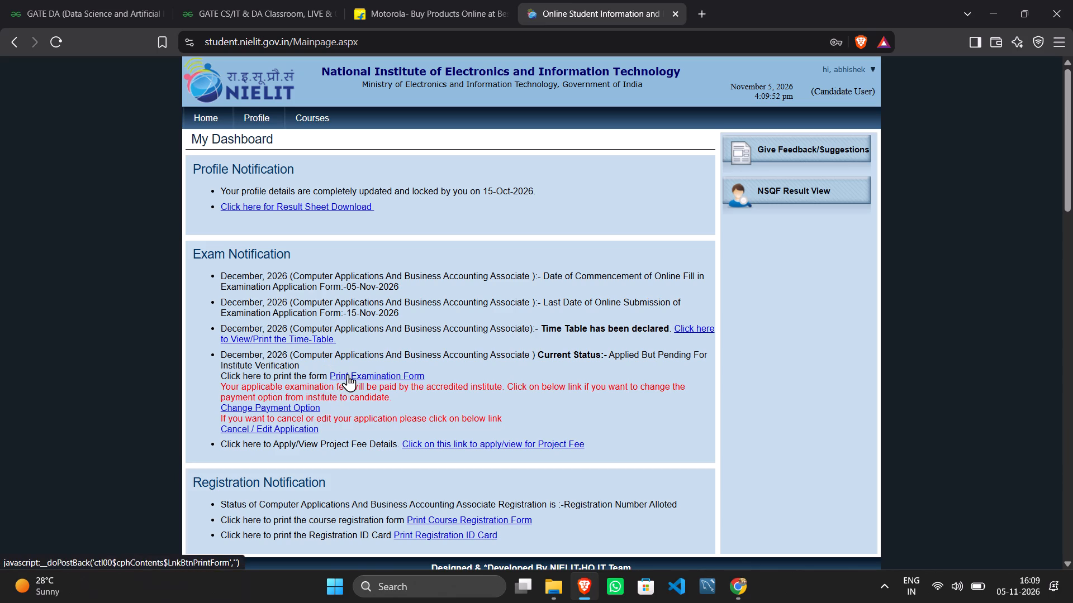
{"action": "left_click", "coordinate": [348, 374]}
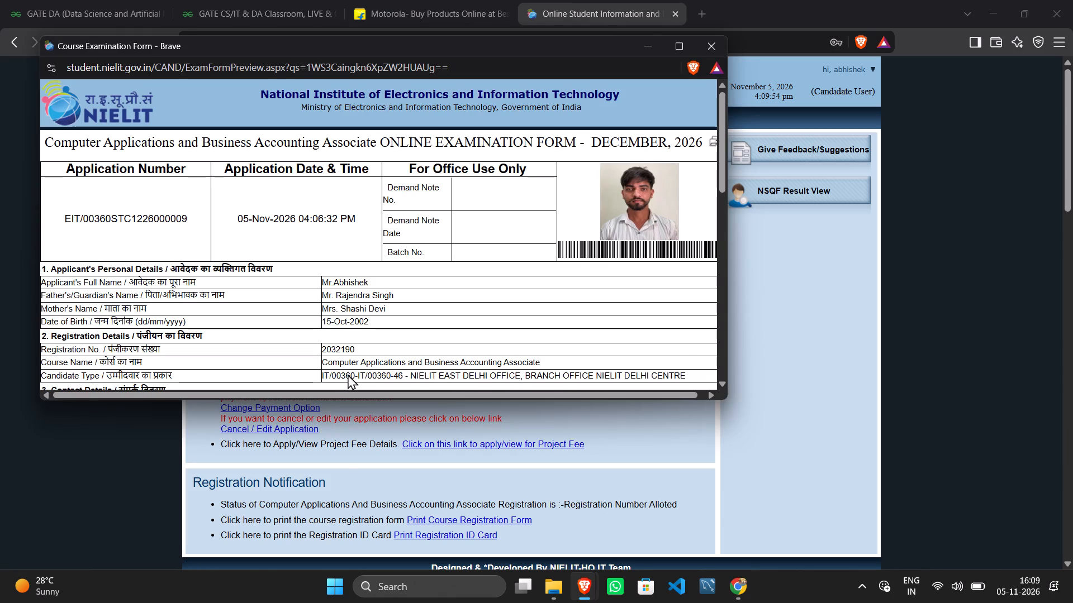
{"action": "scroll", "coordinate": [431, 285], "scroll_direction": "down", "scroll_amount": 13}
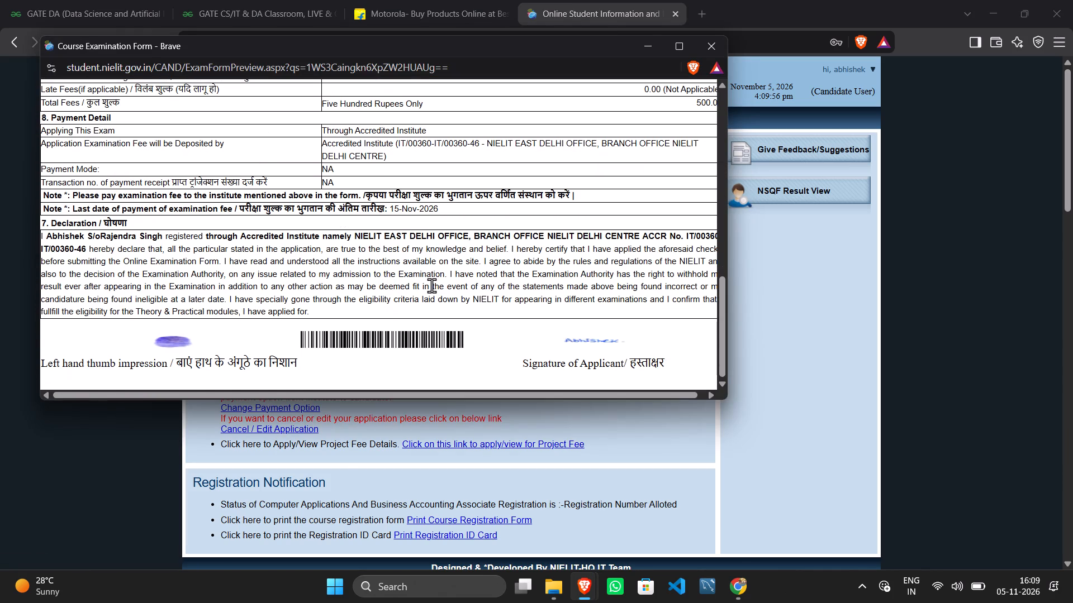
{"action": "left_click", "coordinate": [683, 49]}
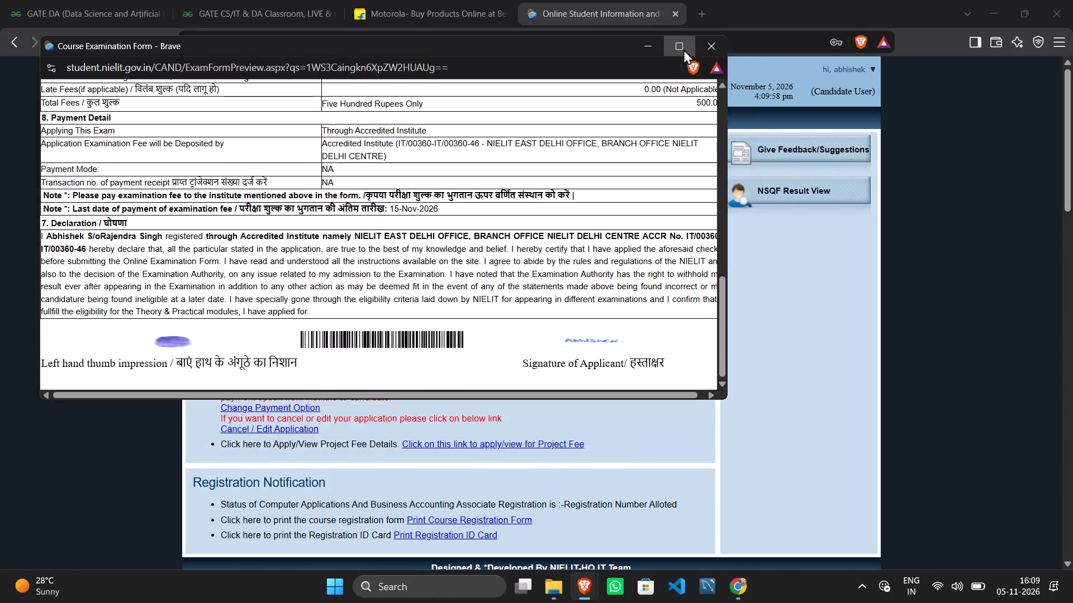
{"action": "scroll", "coordinate": [607, 240], "scroll_direction": "down", "scroll_amount": 4}
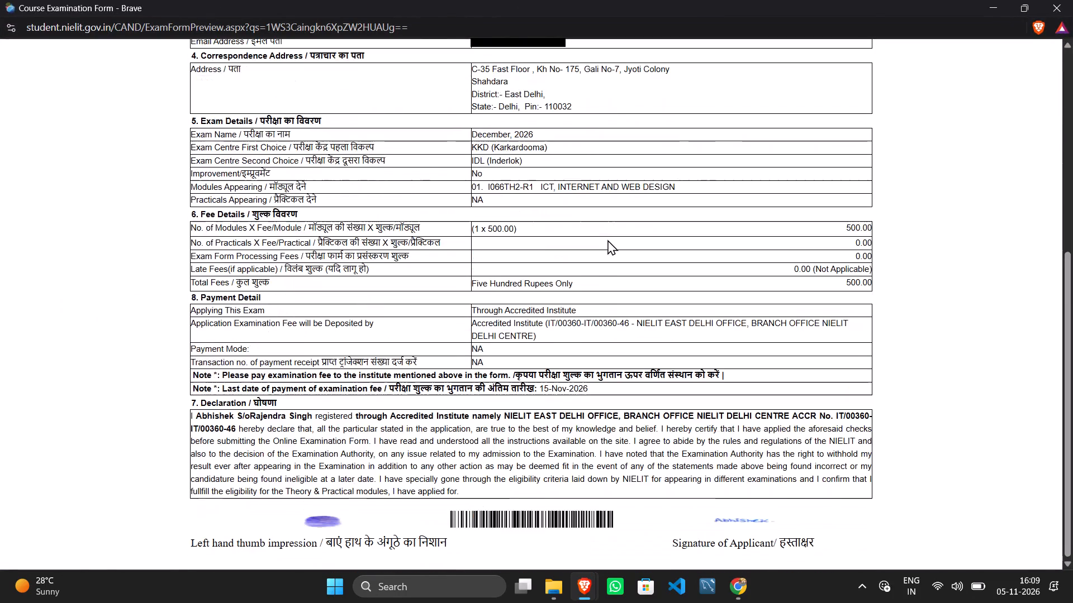
{"action": "scroll", "coordinate": [607, 240], "scroll_direction": "up", "scroll_amount": 9}
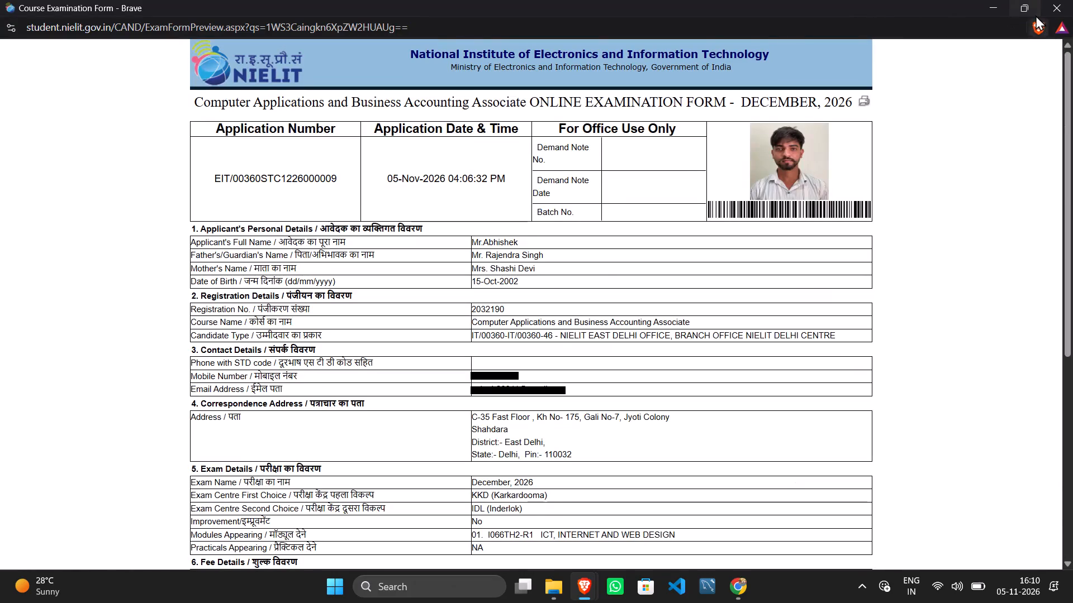
{"action": "left_click", "coordinate": [1029, 8]}
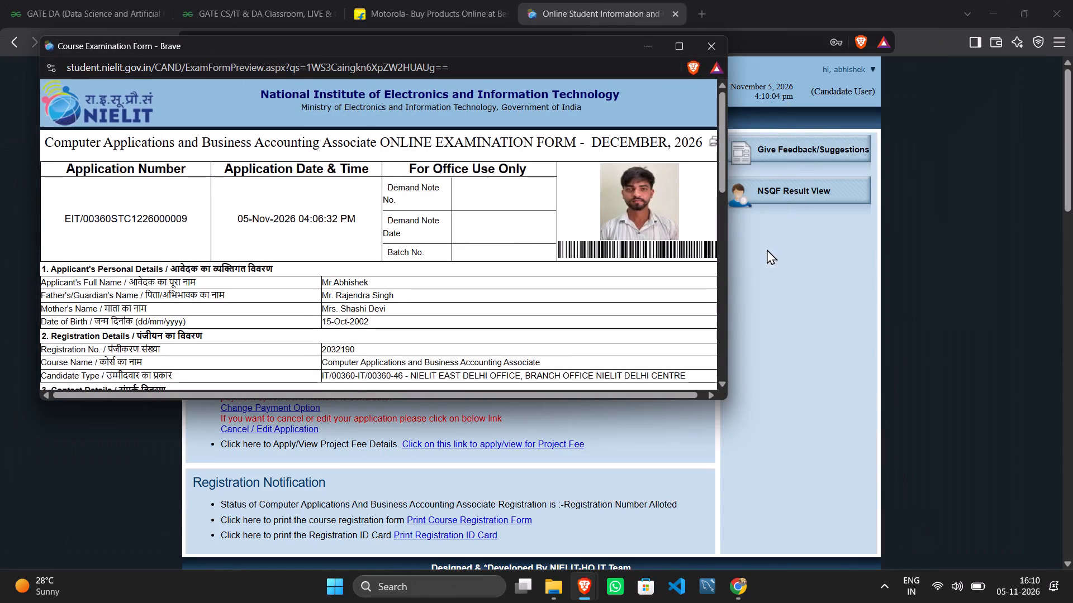
Examine the printable form's personal, registration, exam centre, module, fee, payment and declaration sections, including the thumb impression and signature.
{"action": "scroll", "coordinate": [536, 265], "scroll_direction": "down", "scroll_amount": 4}
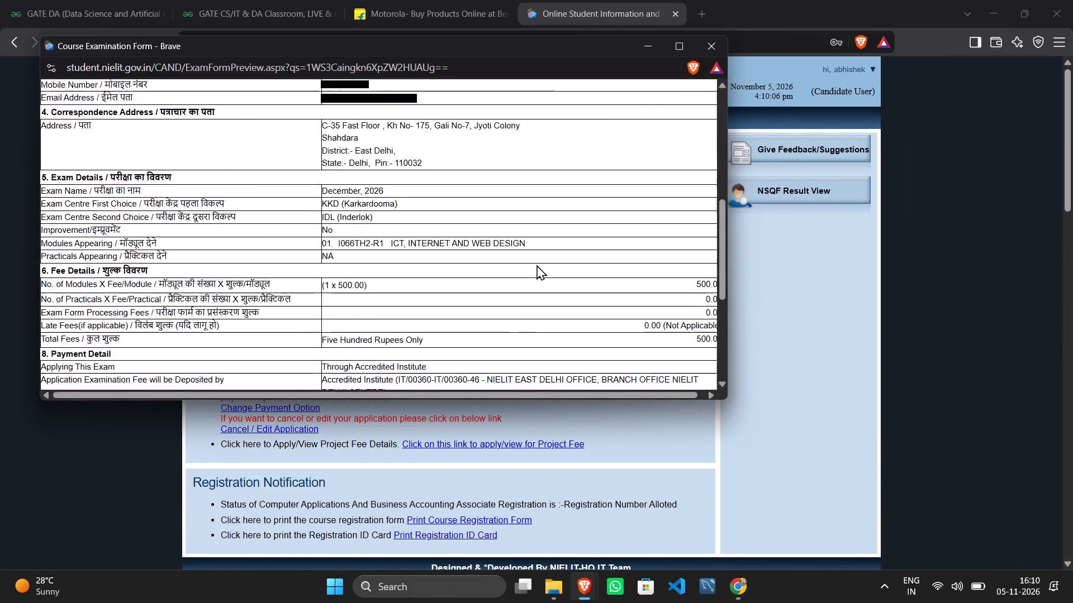
{"action": "scroll", "coordinate": [536, 265], "scroll_direction": "down", "scroll_amount": 3}
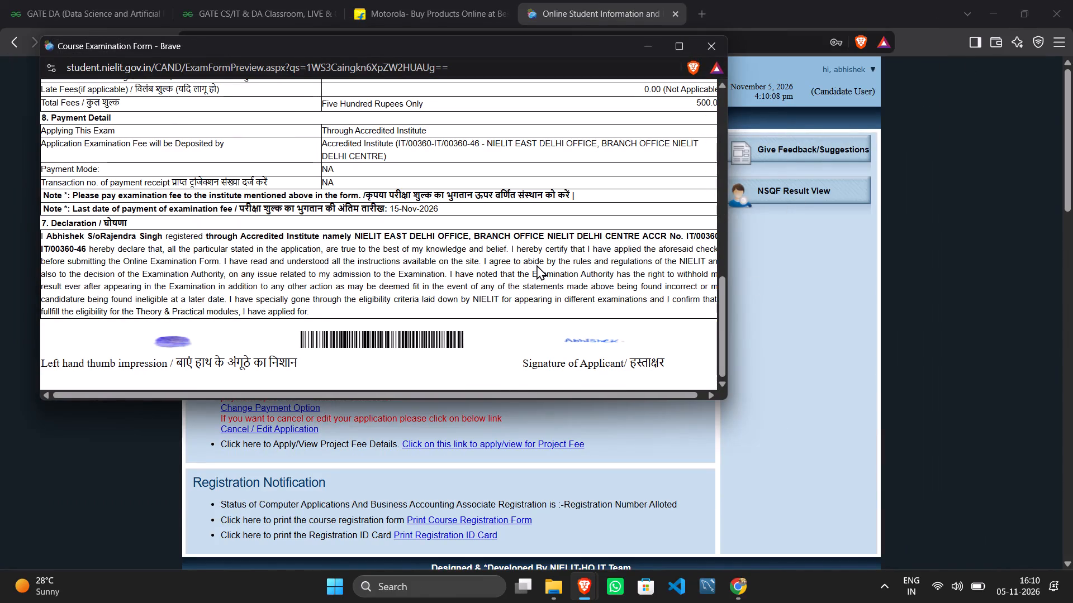
{"action": "scroll", "coordinate": [536, 265], "scroll_direction": "down", "scroll_amount": 2}
{"action": "scroll", "coordinate": [536, 265], "scroll_direction": "right", "scroll_amount": 2}
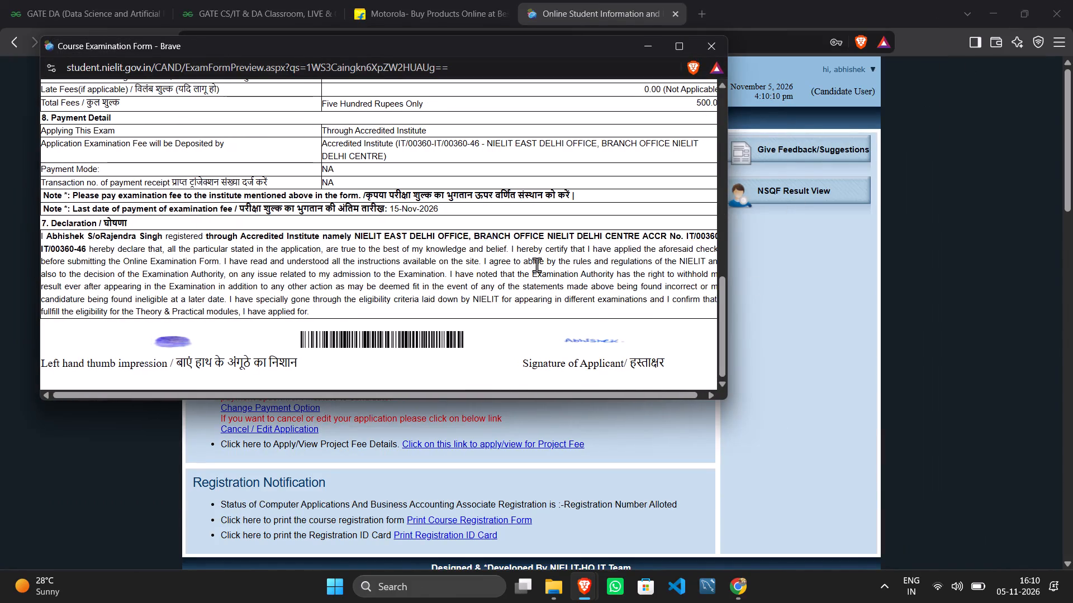
{"action": "scroll", "coordinate": [536, 265], "scroll_direction": "up", "scroll_amount": 3}
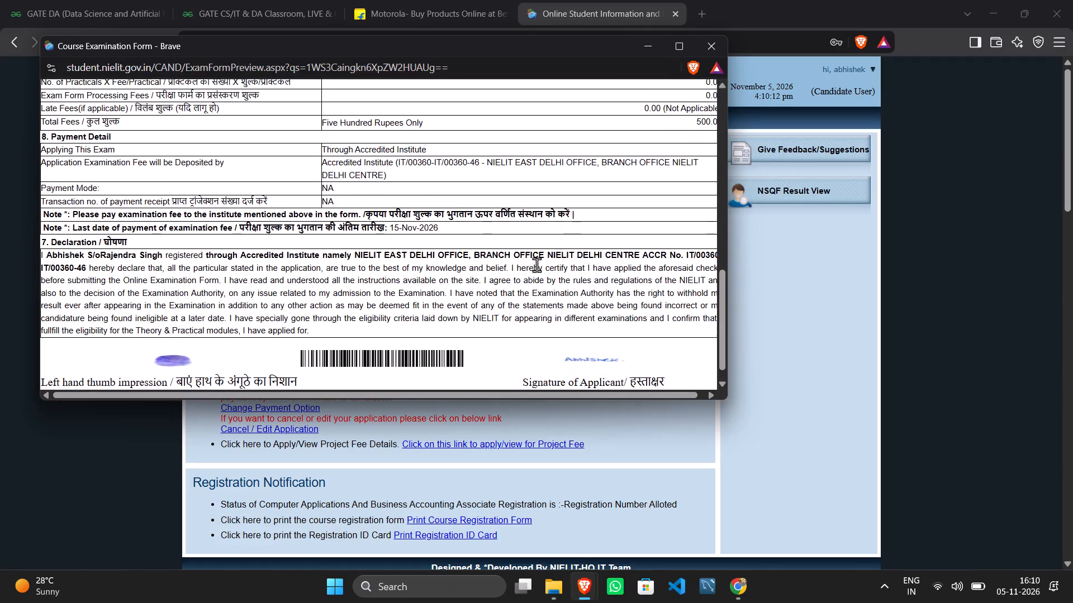
{"action": "scroll", "coordinate": [536, 265], "scroll_direction": "up", "scroll_amount": 2}
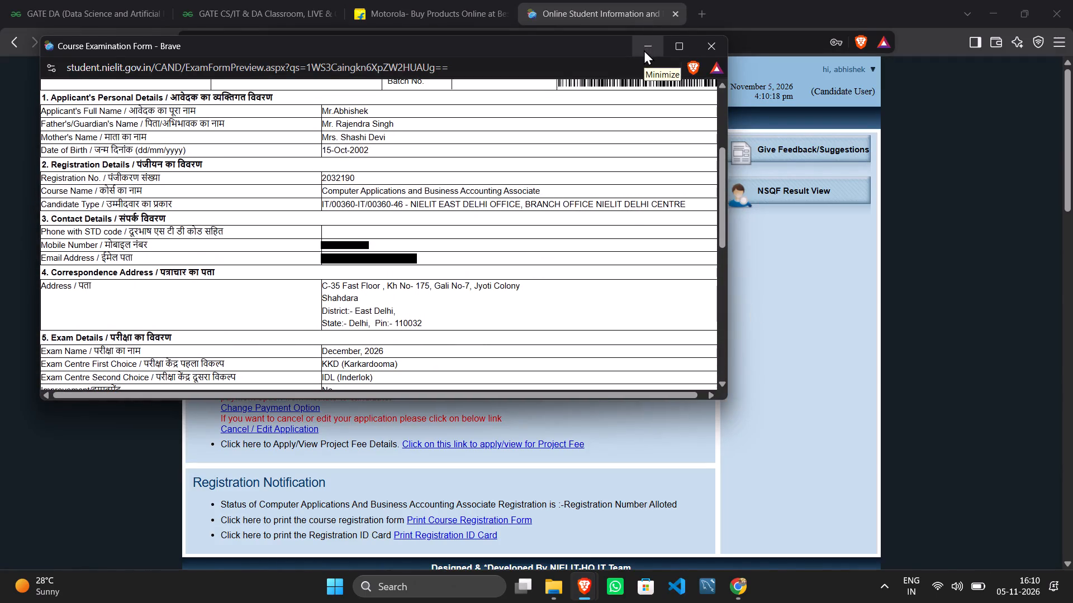
{"action": "scroll", "coordinate": [588, 201], "scroll_direction": "down", "scroll_amount": 6}
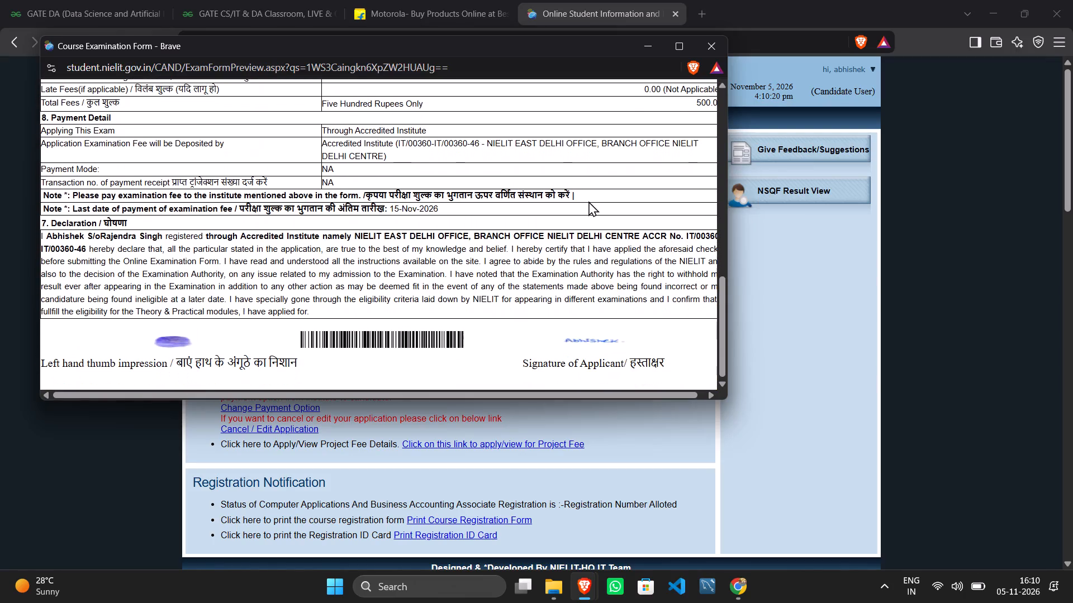
{"action": "scroll", "coordinate": [542, 197], "scroll_direction": "down", "scroll_amount": 1}
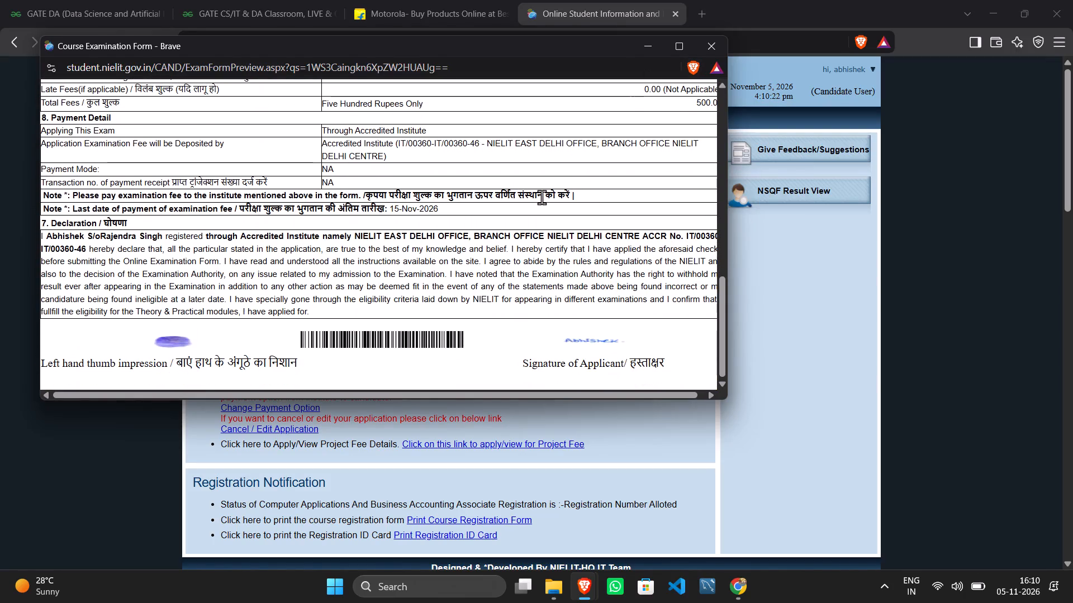
{"action": "scroll", "coordinate": [542, 197], "scroll_direction": "down", "scroll_amount": 2}
{"action": "scroll", "coordinate": [542, 197], "scroll_direction": "up", "scroll_amount": 3}
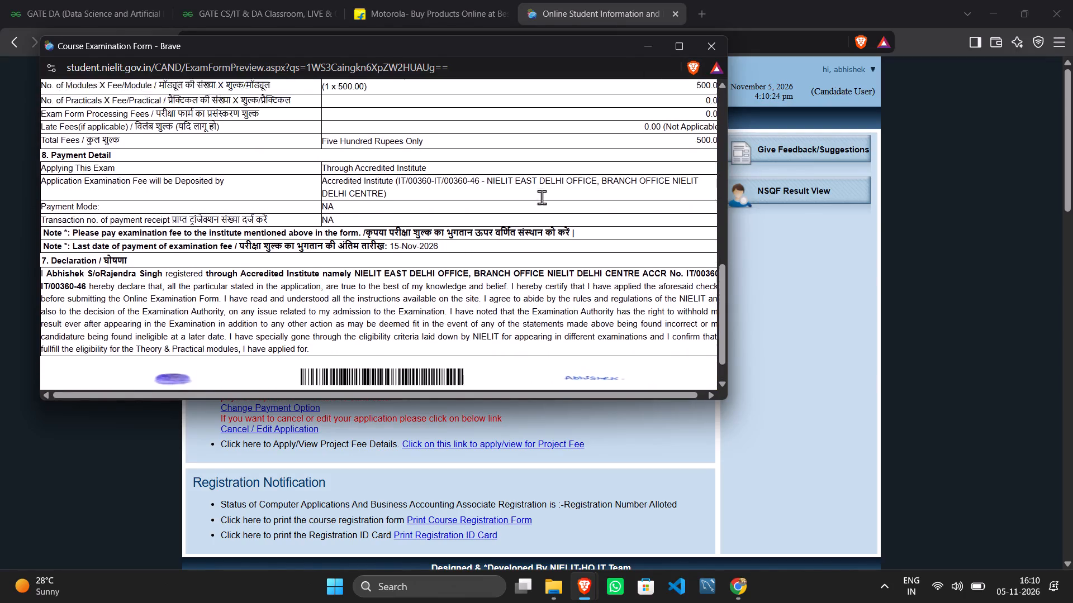
{"action": "scroll", "coordinate": [542, 197], "scroll_direction": "up", "scroll_amount": 6}
{"action": "scroll", "coordinate": [542, 197], "scroll_direction": "down", "scroll_amount": 3}
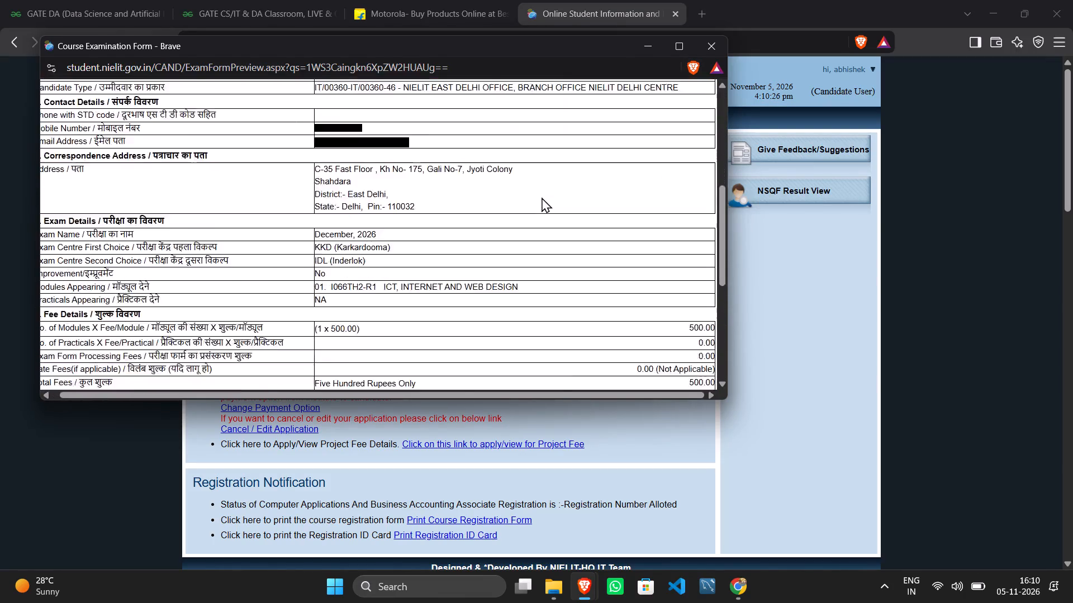
{"action": "scroll", "coordinate": [542, 197], "scroll_direction": "down", "scroll_amount": 4}
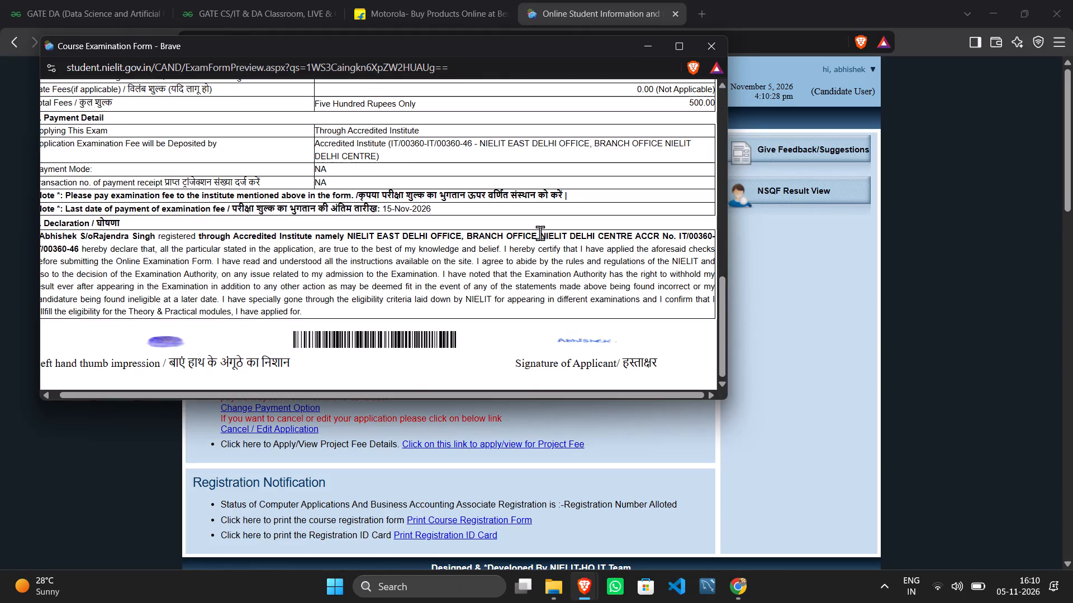
{"action": "scroll", "coordinate": [540, 233], "scroll_direction": "down", "scroll_amount": 1}
{"action": "scroll", "coordinate": [392, 249], "scroll_direction": "right", "scroll_amount": 1}
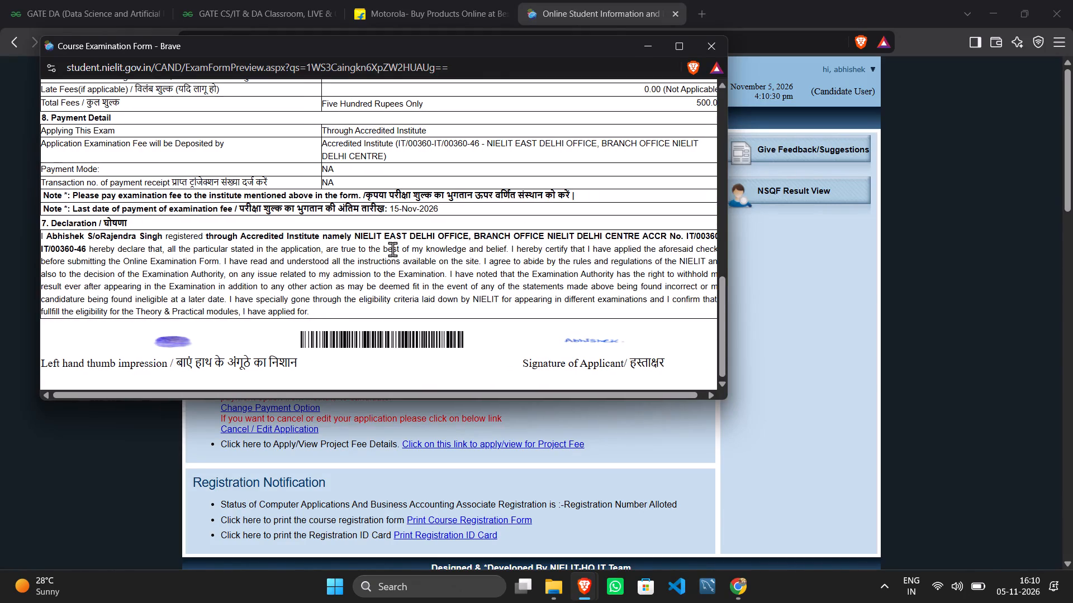
{"action": "scroll", "coordinate": [392, 249], "scroll_direction": "right", "scroll_amount": 1}
{"action": "scroll", "coordinate": [392, 249], "scroll_direction": "left", "scroll_amount": 2}
{"action": "scroll", "coordinate": [392, 249], "scroll_direction": "up", "scroll_amount": 1}
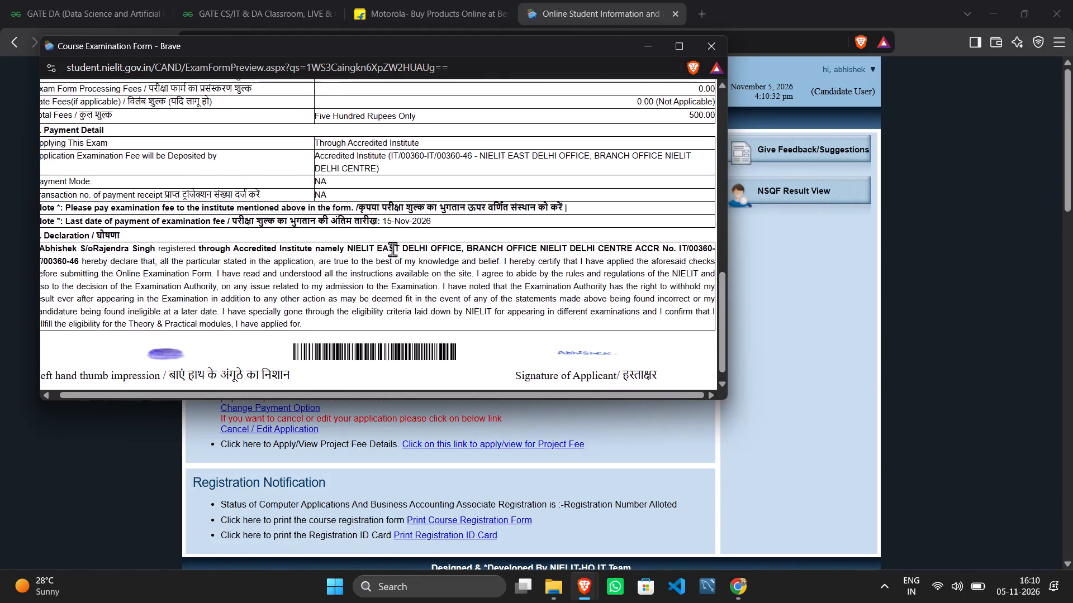
{"action": "scroll", "coordinate": [392, 249], "scroll_direction": "up", "scroll_amount": 5}
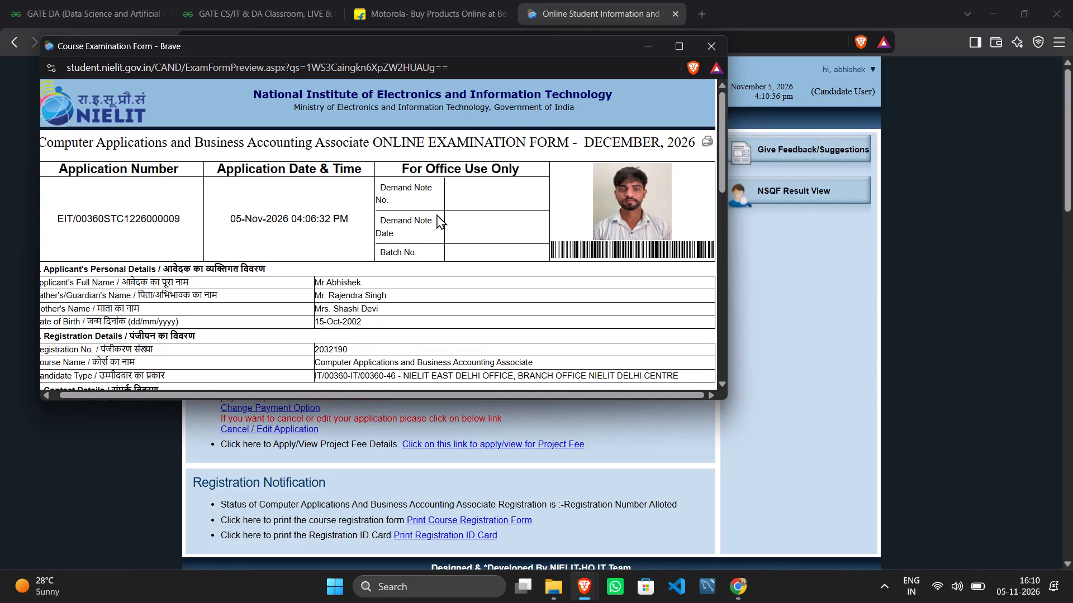
{"action": "scroll", "coordinate": [436, 214], "scroll_direction": "down", "scroll_amount": 4}
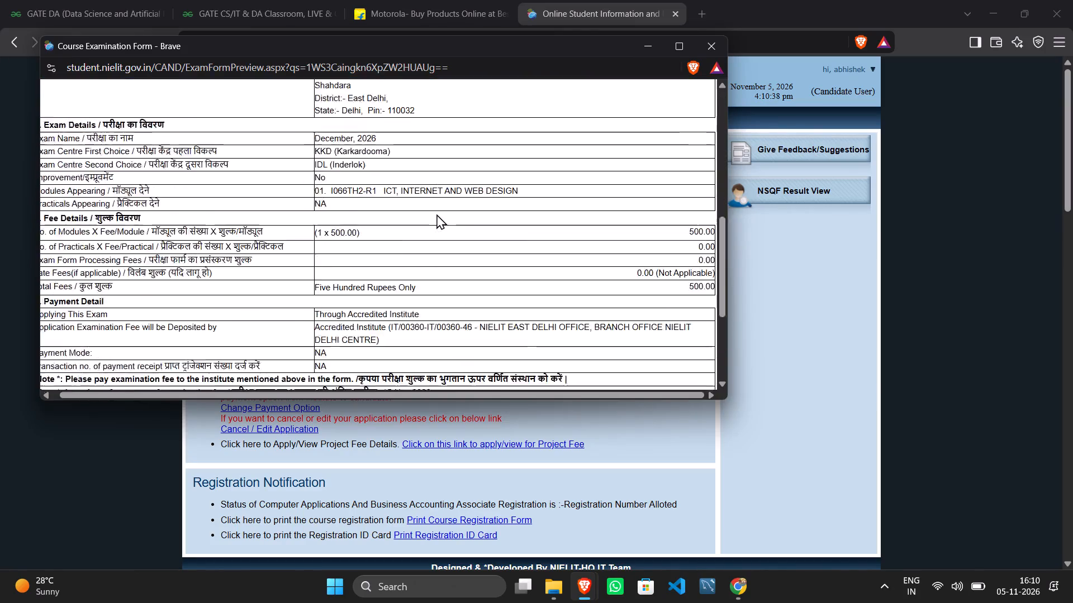
{"action": "scroll", "coordinate": [436, 214], "scroll_direction": "down", "scroll_amount": 2}
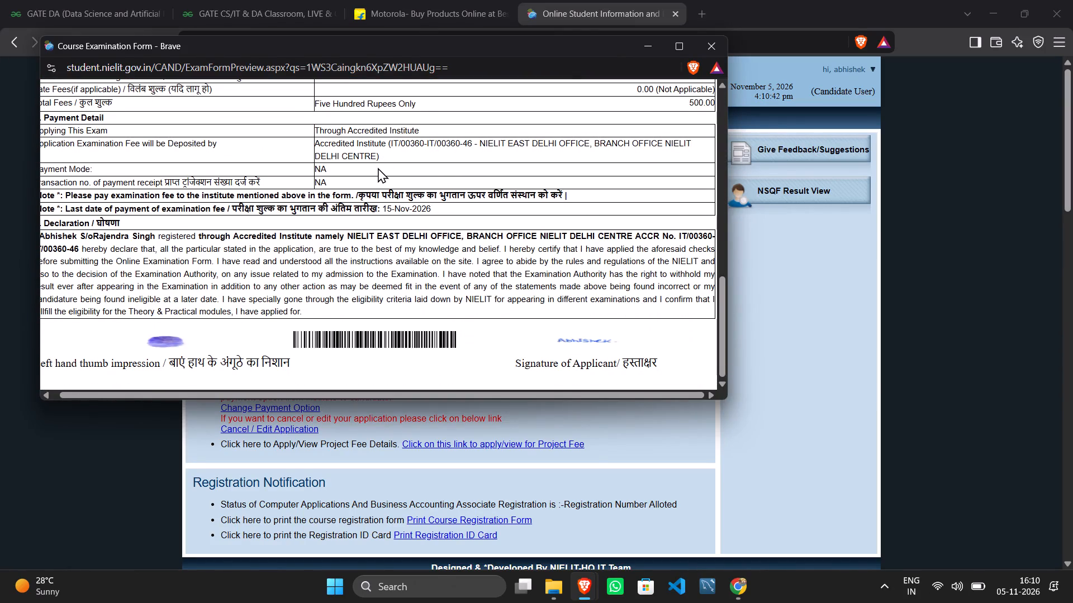
{"action": "scroll", "coordinate": [378, 167], "scroll_direction": "right", "scroll_amount": 2}
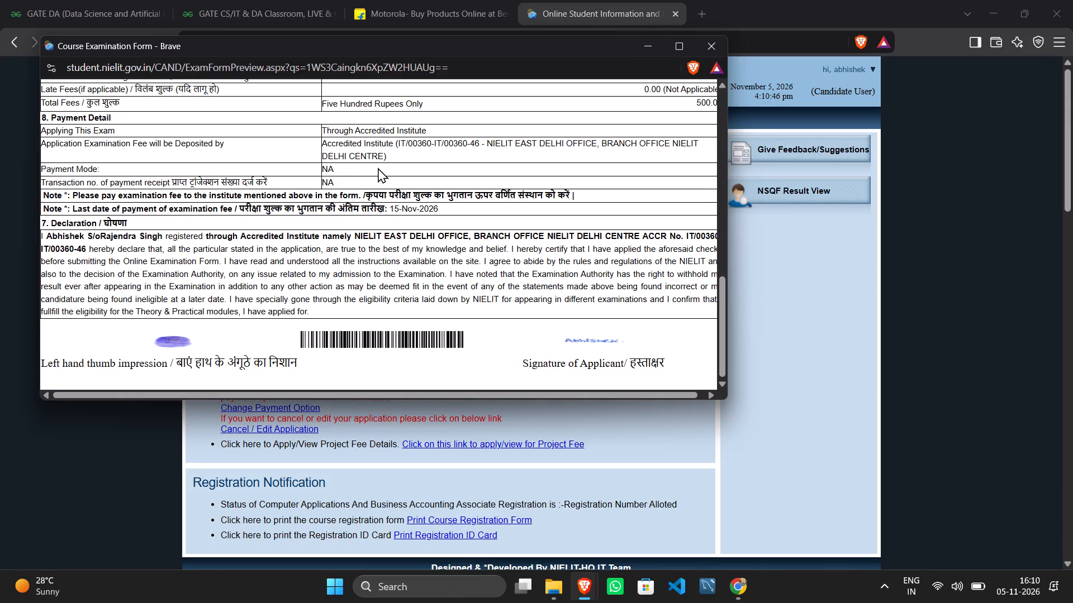
{"action": "scroll", "coordinate": [378, 167], "scroll_direction": "right", "scroll_amount": 2}
{"action": "scroll", "coordinate": [378, 167], "scroll_direction": "up", "scroll_amount": 6}
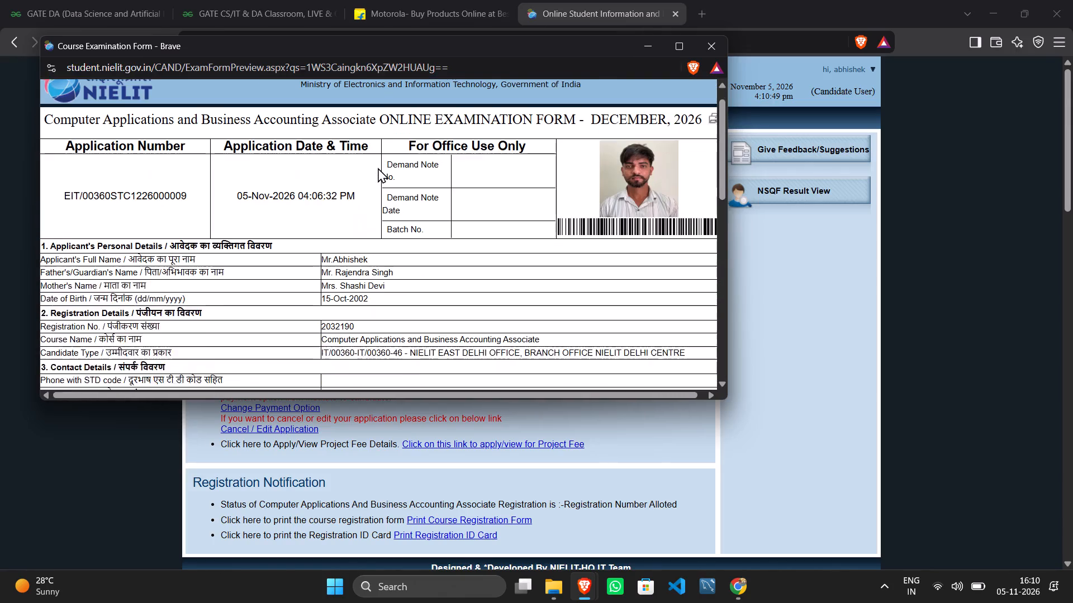
{"action": "scroll", "coordinate": [378, 167], "scroll_direction": "up", "scroll_amount": 2}
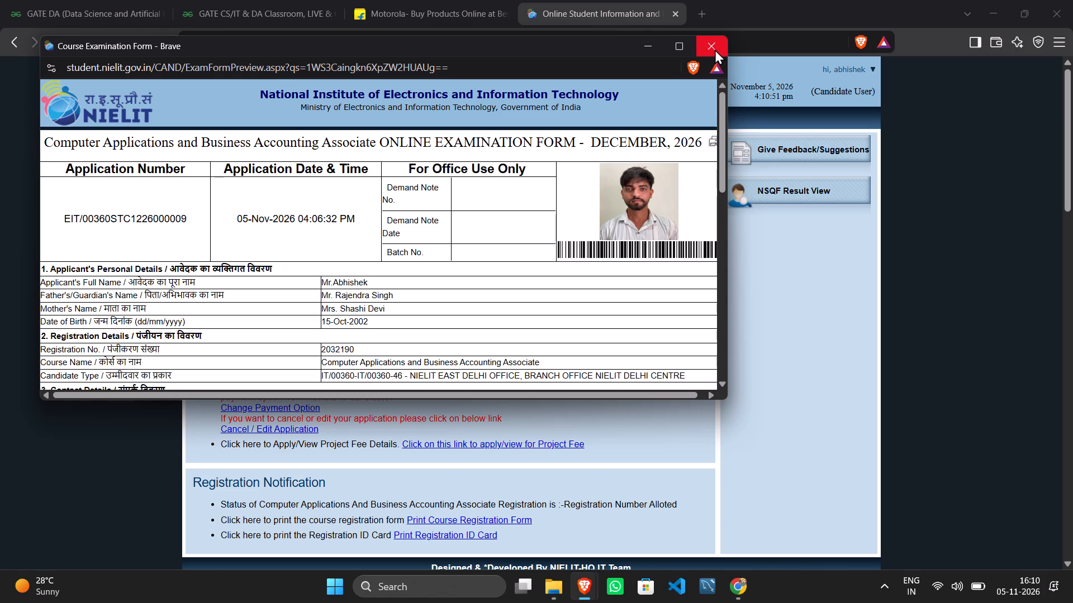
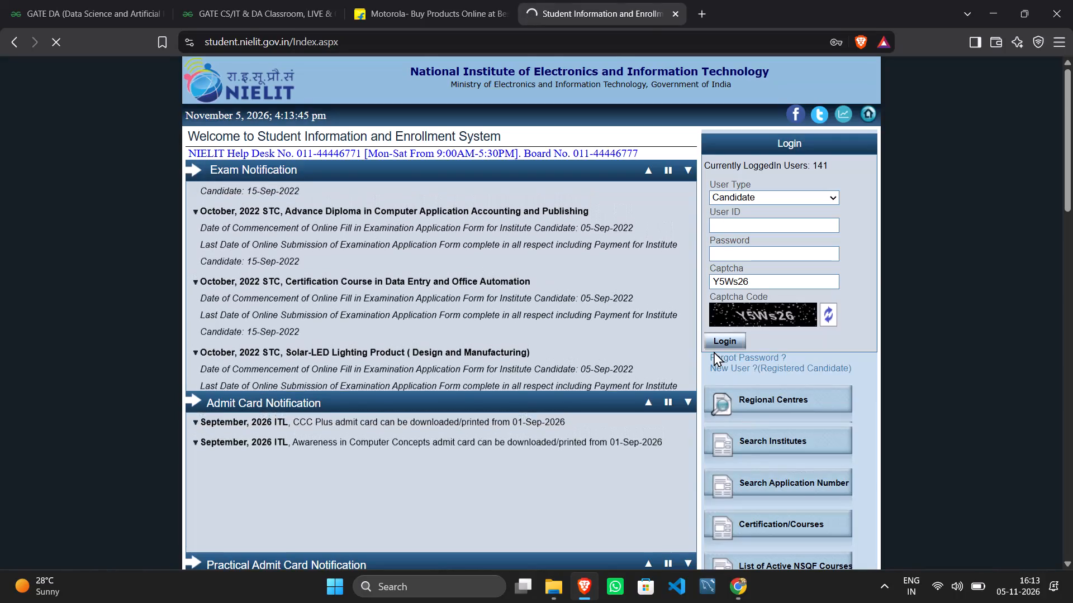
Dismiss the important notification and open the December 2026 exam application from the candidate's dashboard.
{"action": "scroll", "coordinate": [714, 351], "scroll_direction": "up", "scroll_amount": 2}
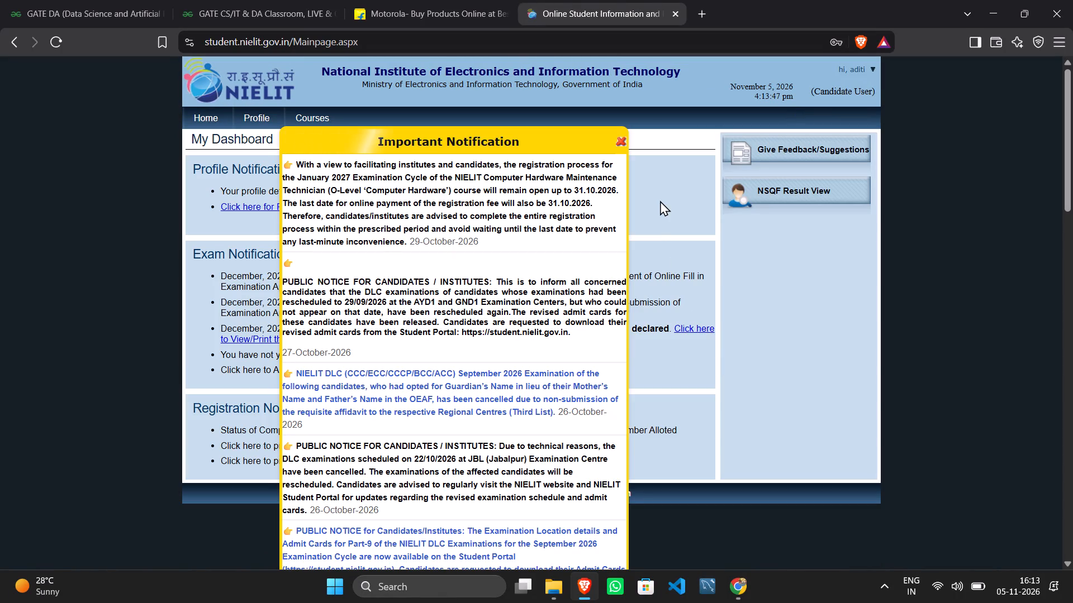
{"action": "left_click", "coordinate": [618, 137]}
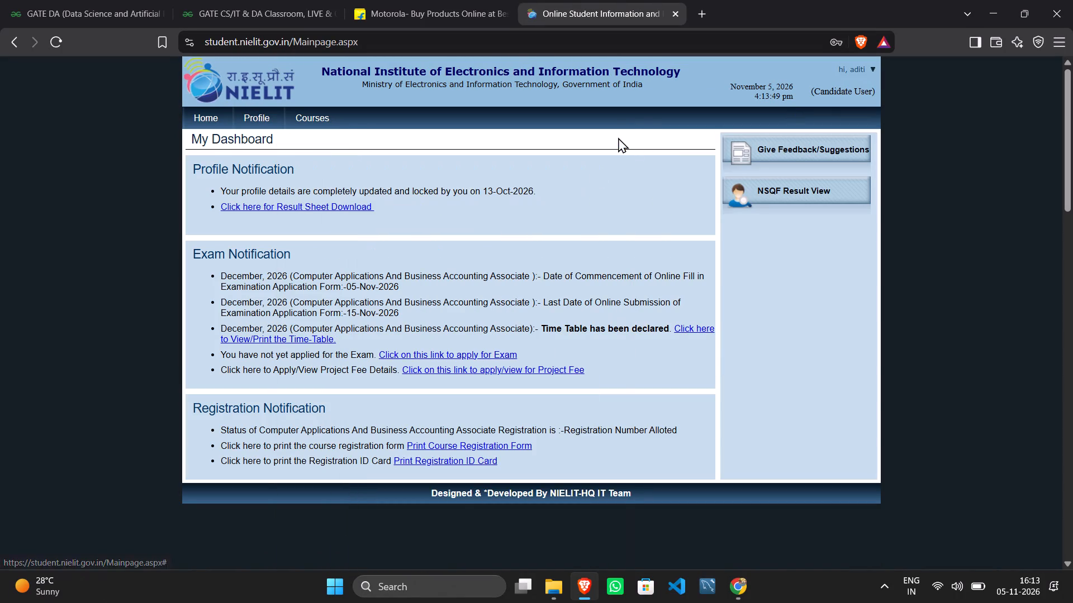
{"action": "left_click", "coordinate": [429, 350]}
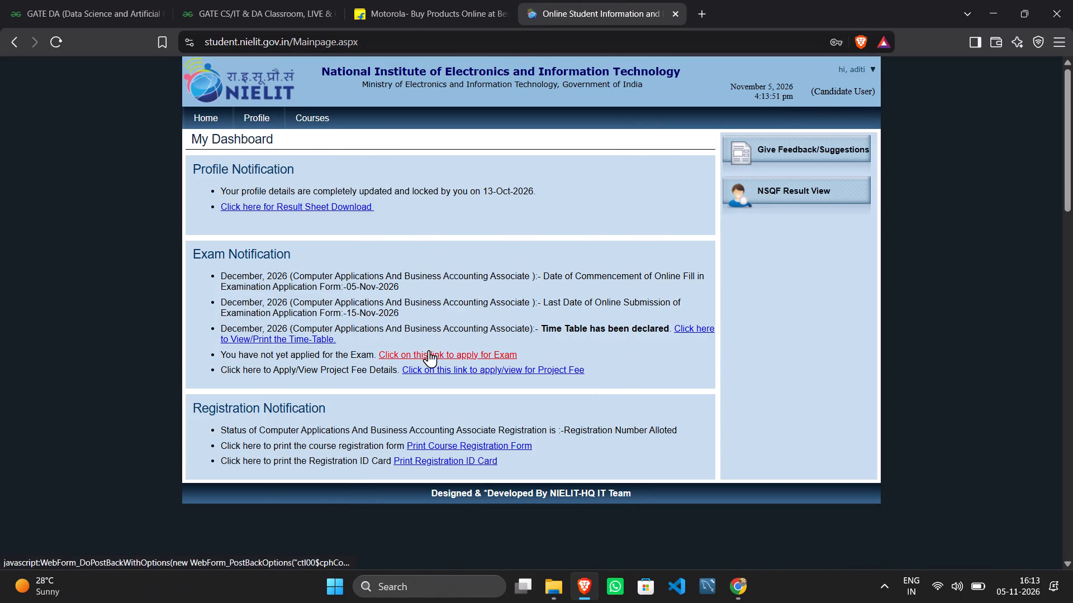
Select the theory module I066TH2-R1 ICT, INTERNET AND WEB DESIGN for the exam.
{"action": "scroll", "coordinate": [429, 350], "scroll_direction": "down", "scroll_amount": 2}
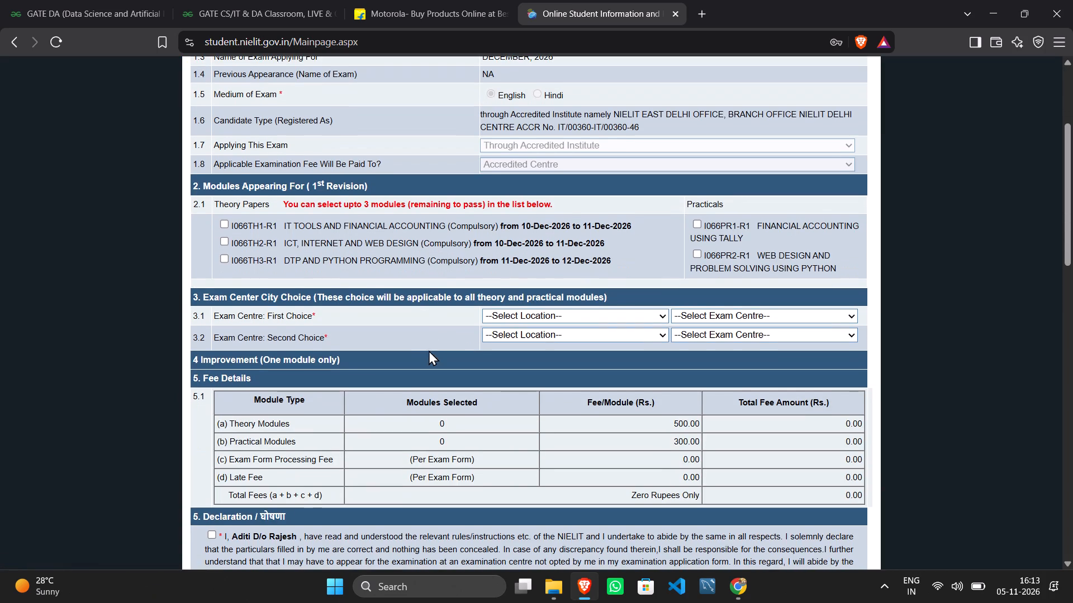
{"action": "left_click", "coordinate": [225, 239]}
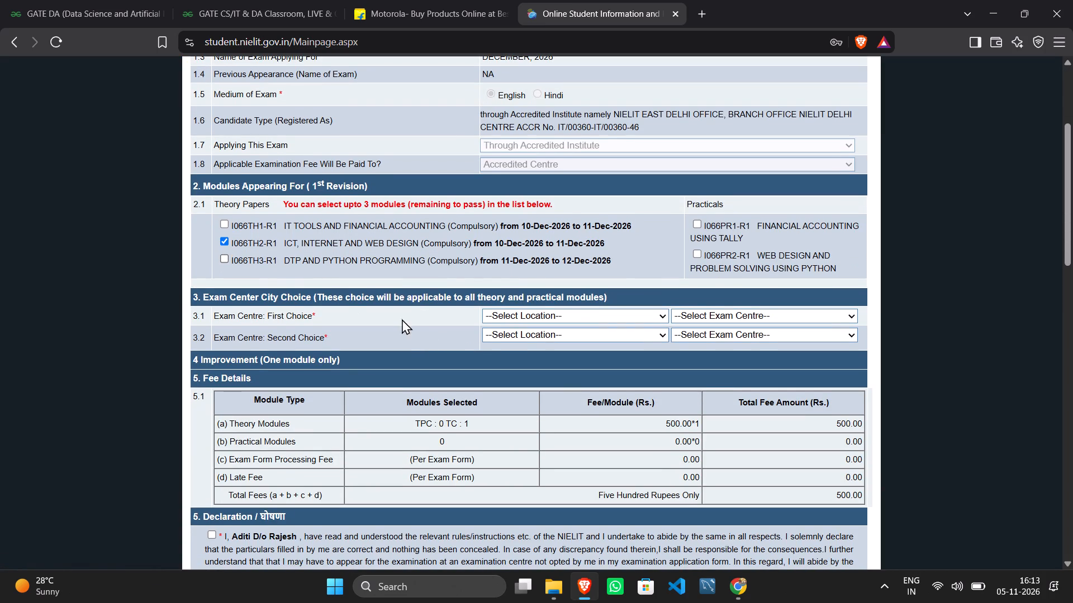
Set the first exam centre choice to Delhi, KKD - KARKARDOOMA and the second to Delhi, JNKP - JANAKPURI.
{"action": "left_click", "coordinate": [530, 313]}
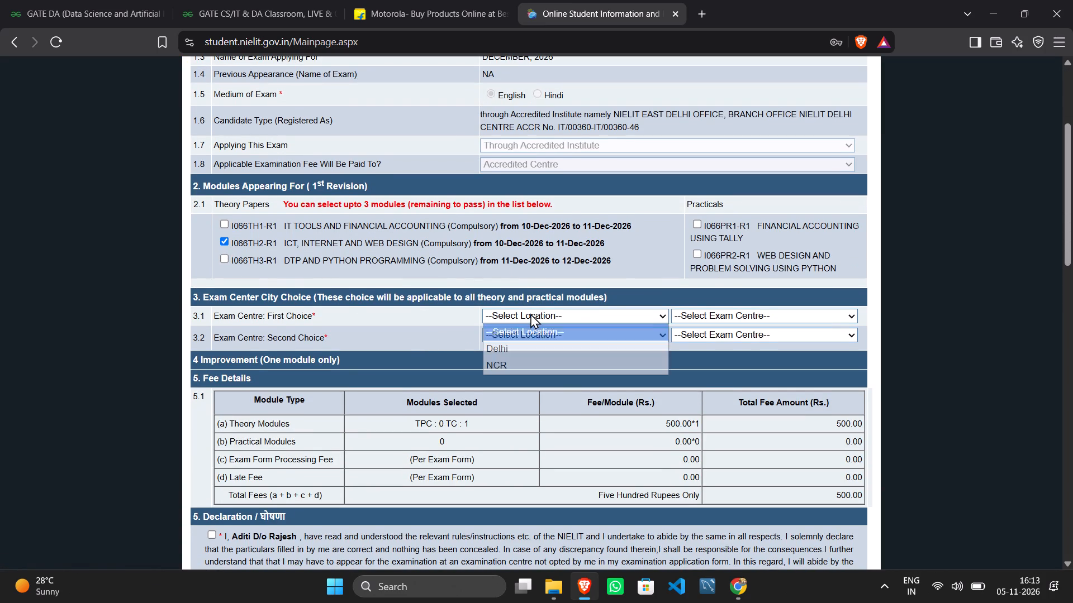
{"action": "left_click", "coordinate": [507, 346]}
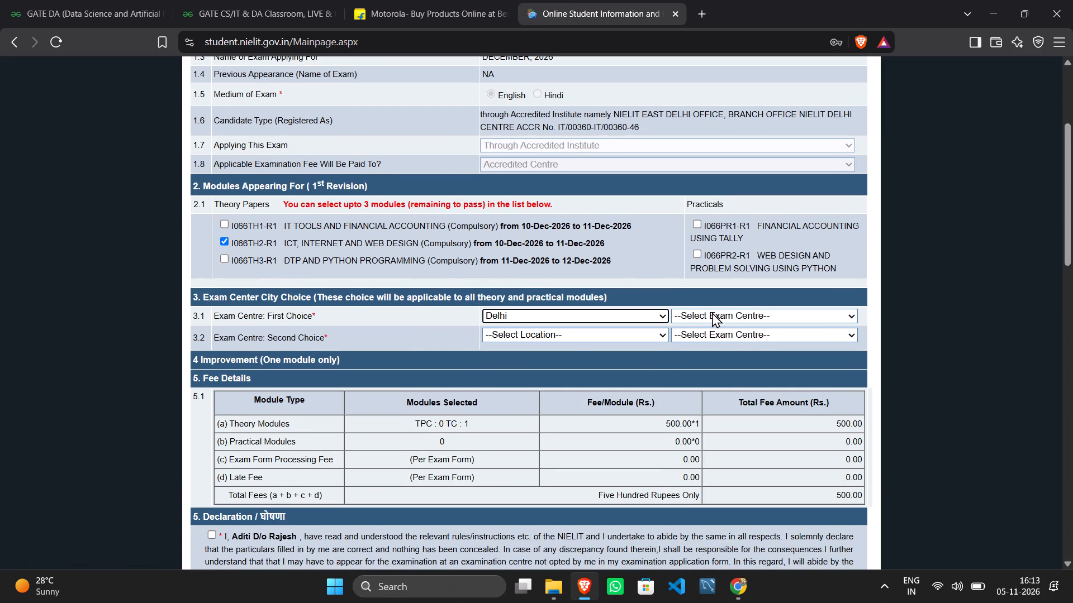
{"action": "left_click", "coordinate": [712, 312]}
{"action": "left_click", "coordinate": [751, 314]}
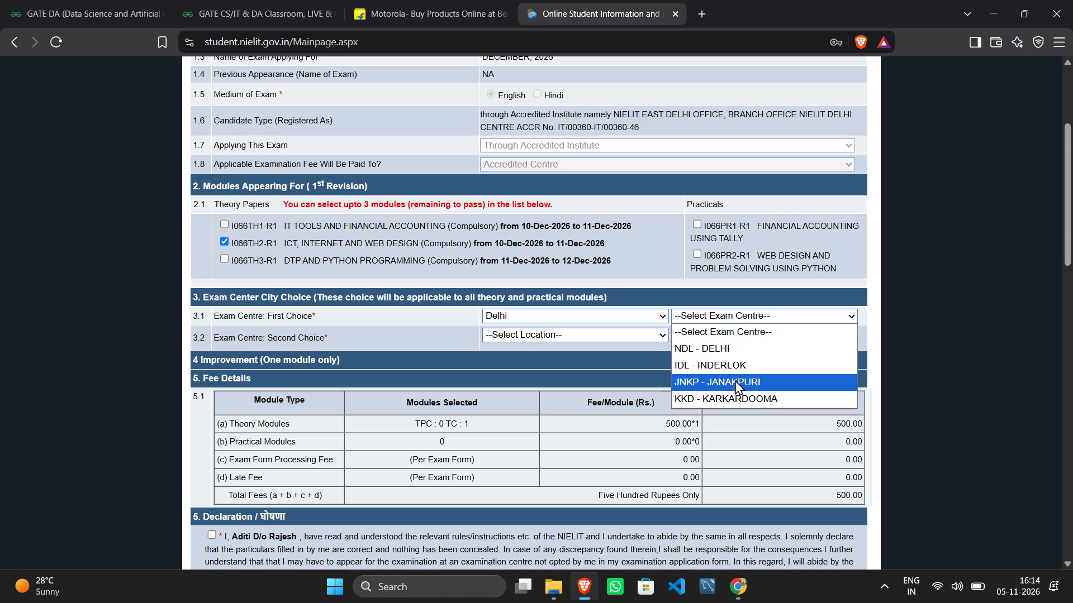
{"action": "left_click", "coordinate": [718, 399]}
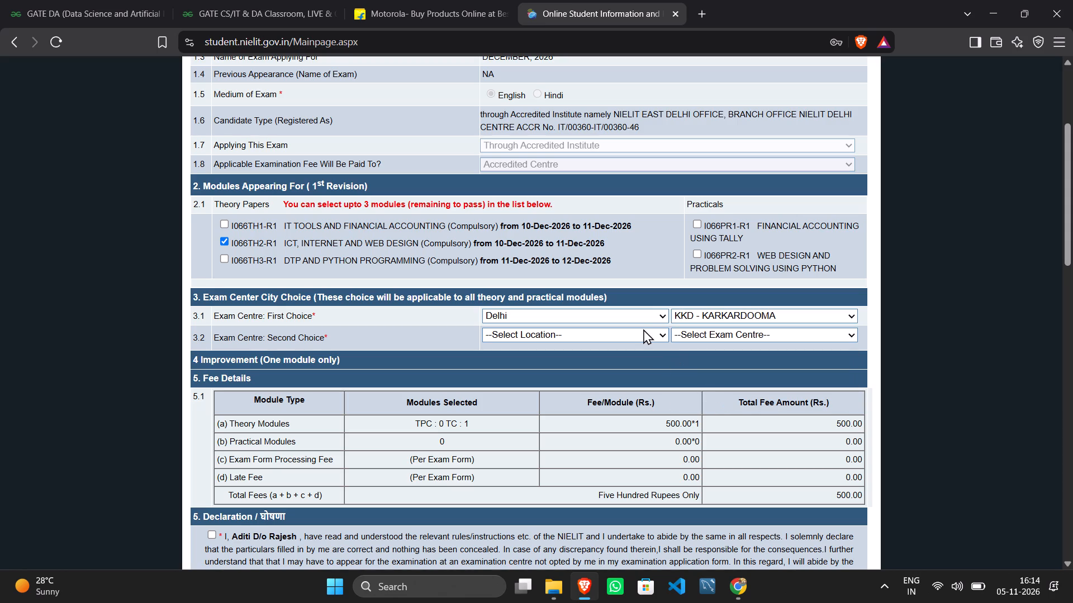
{"action": "left_click", "coordinate": [638, 334]}
{"action": "left_click", "coordinate": [590, 363]}
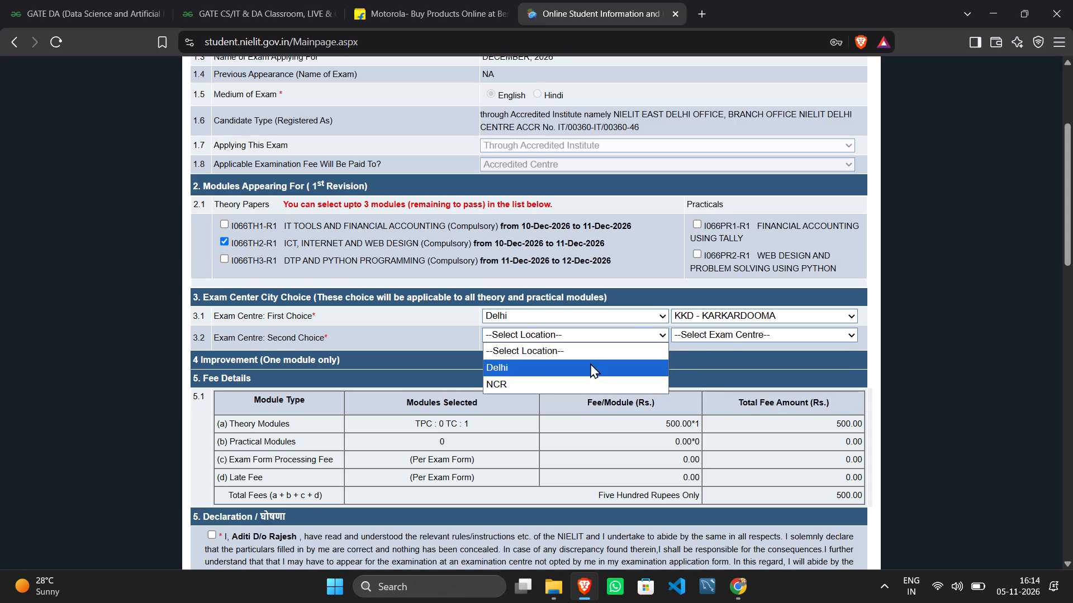
{"action": "left_click", "coordinate": [739, 334]}
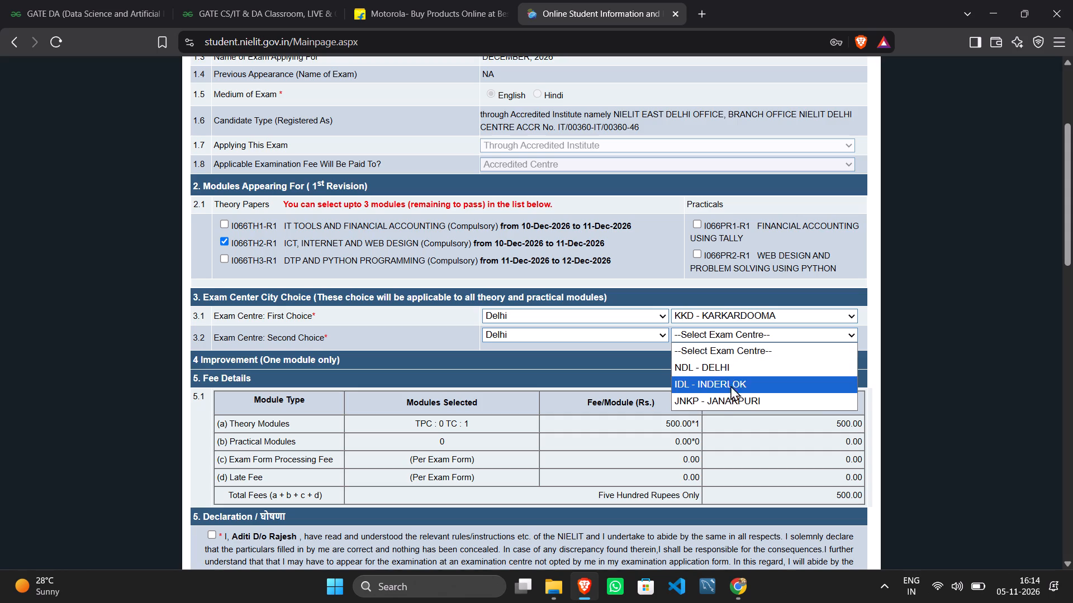
{"action": "left_click", "coordinate": [723, 394]}
Accept the candidate's declaration and proceed to the examination form preview, confirming the prompt.
{"action": "scroll", "coordinate": [723, 394], "scroll_direction": "down", "scroll_amount": 3}
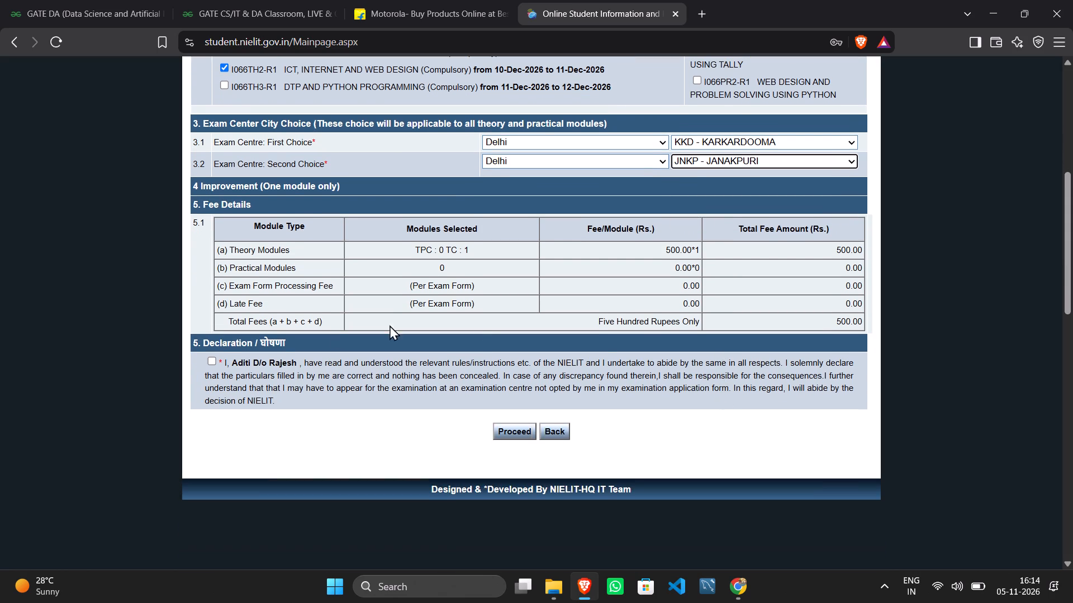
{"action": "left_click", "coordinate": [213, 360]}
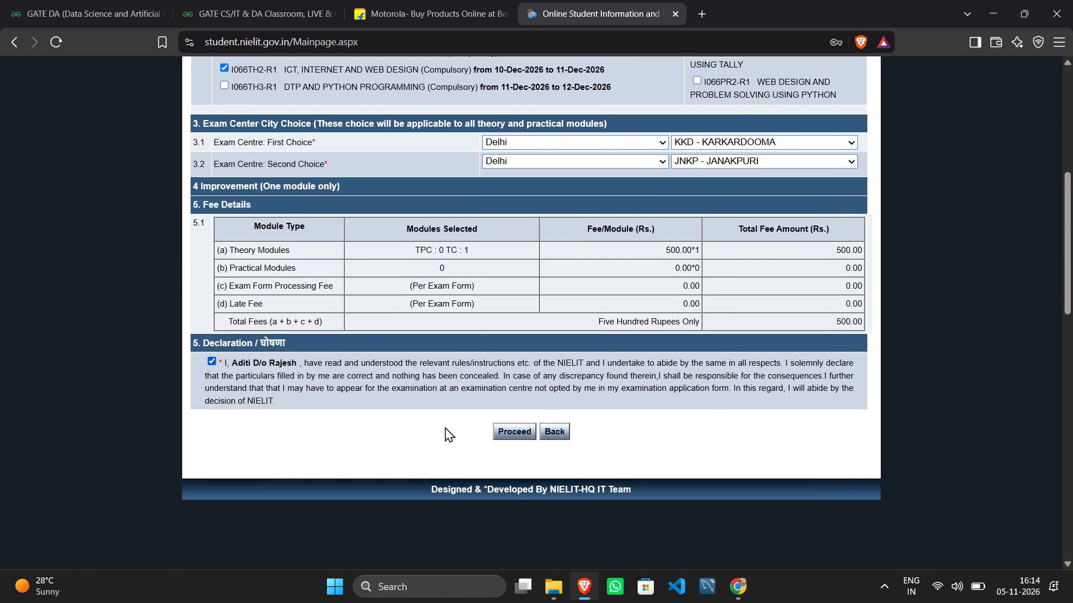
{"action": "left_click", "coordinate": [500, 427]}
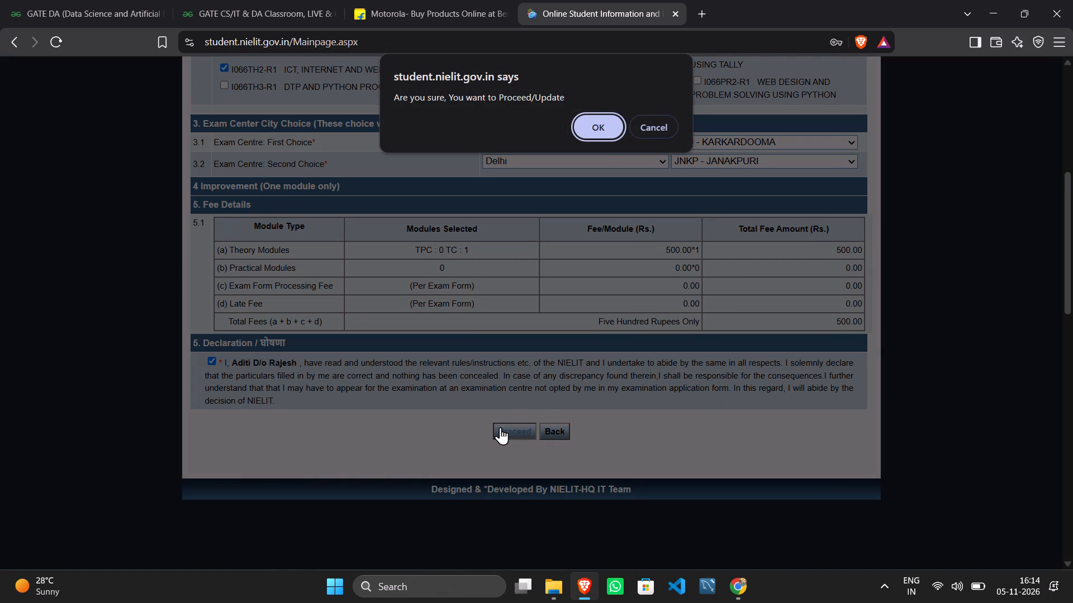
{"action": "left_click", "coordinate": [588, 122]}
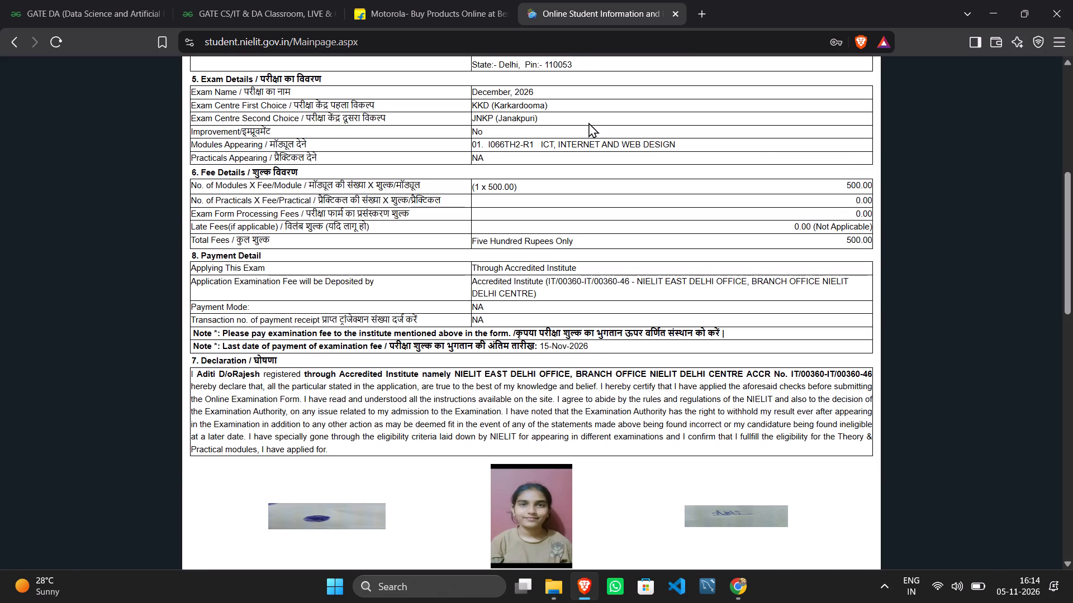
Check the previewed personal, exam, fee, payment and declaration details, and make the final submission of the examination form.
{"action": "scroll", "coordinate": [588, 122], "scroll_direction": "up", "scroll_amount": 4}
{"action": "scroll", "coordinate": [588, 122], "scroll_direction": "down", "scroll_amount": 3}
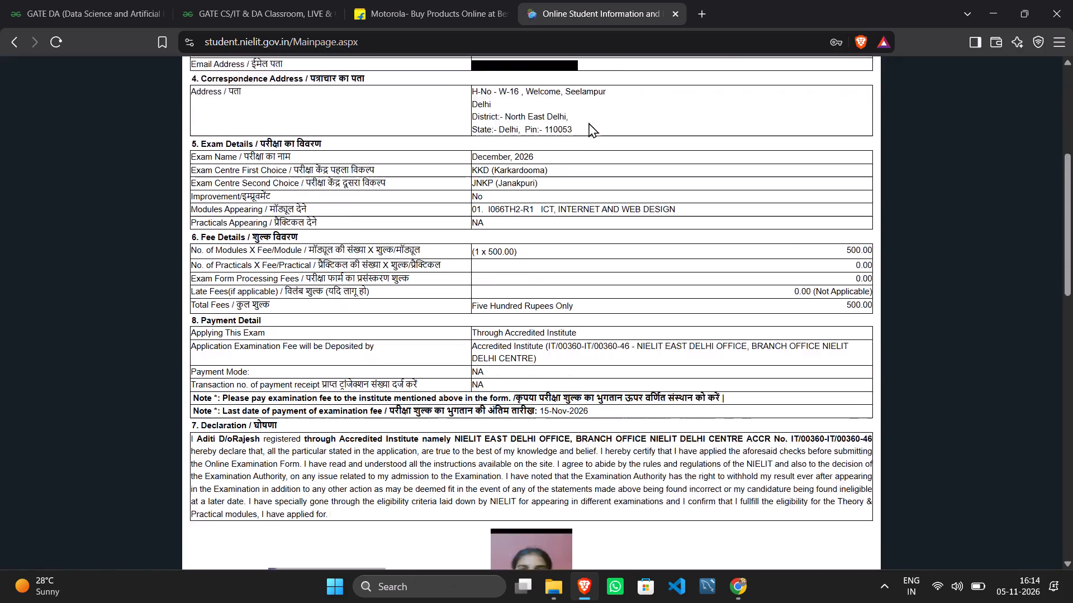
{"action": "scroll", "coordinate": [588, 122], "scroll_direction": "down", "scroll_amount": 1}
{"action": "scroll", "coordinate": [447, 227], "scroll_direction": "up", "scroll_amount": 5}
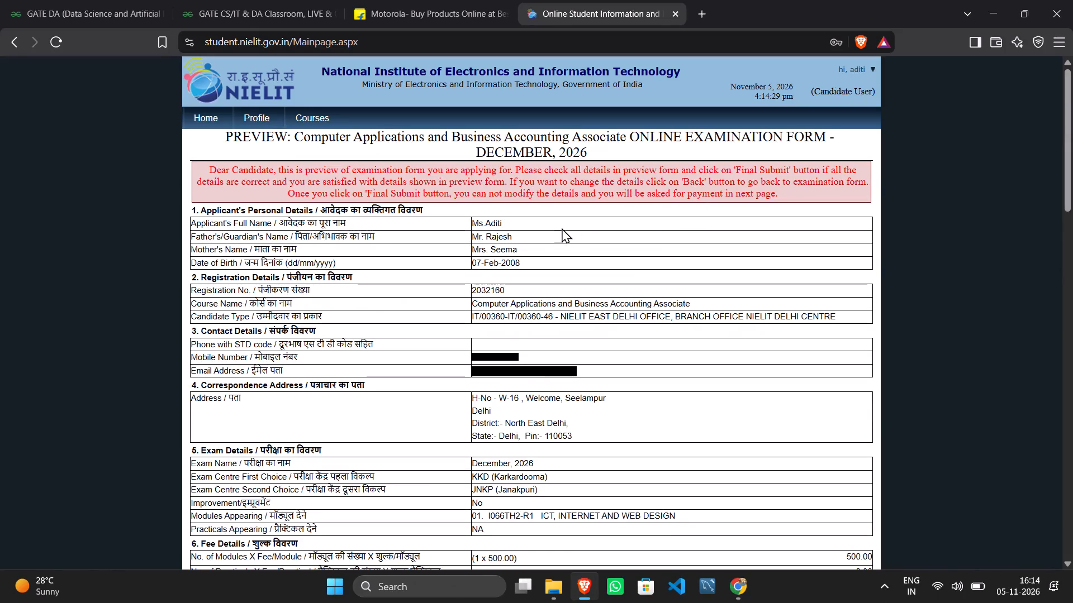
{"action": "scroll", "coordinate": [552, 229], "scroll_direction": "down", "scroll_amount": 5}
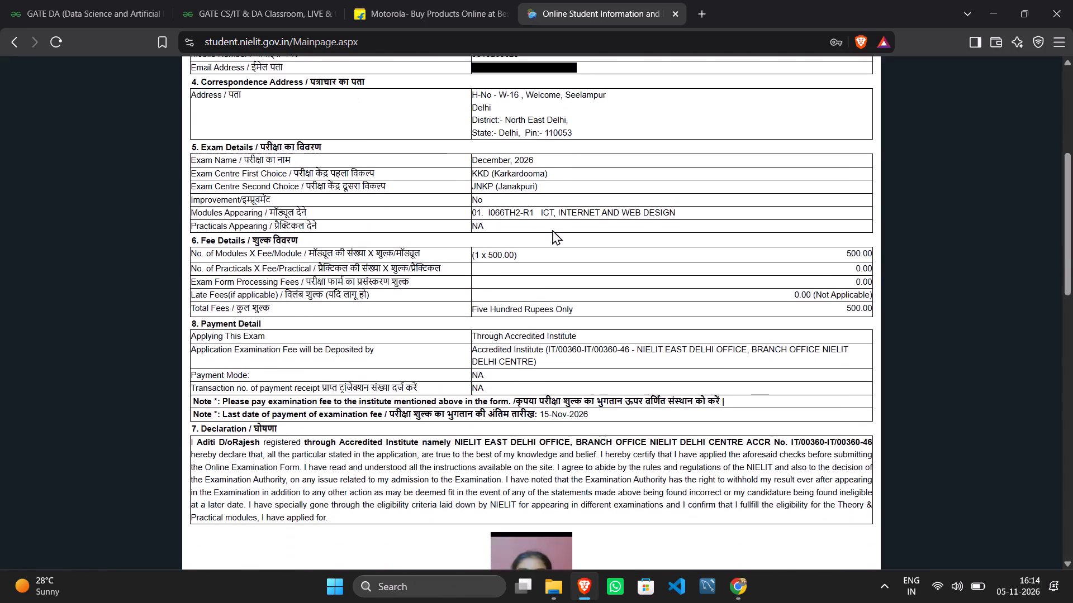
{"action": "scroll", "coordinate": [552, 229], "scroll_direction": "down", "scroll_amount": 2}
{"action": "left_click", "coordinate": [492, 173]}
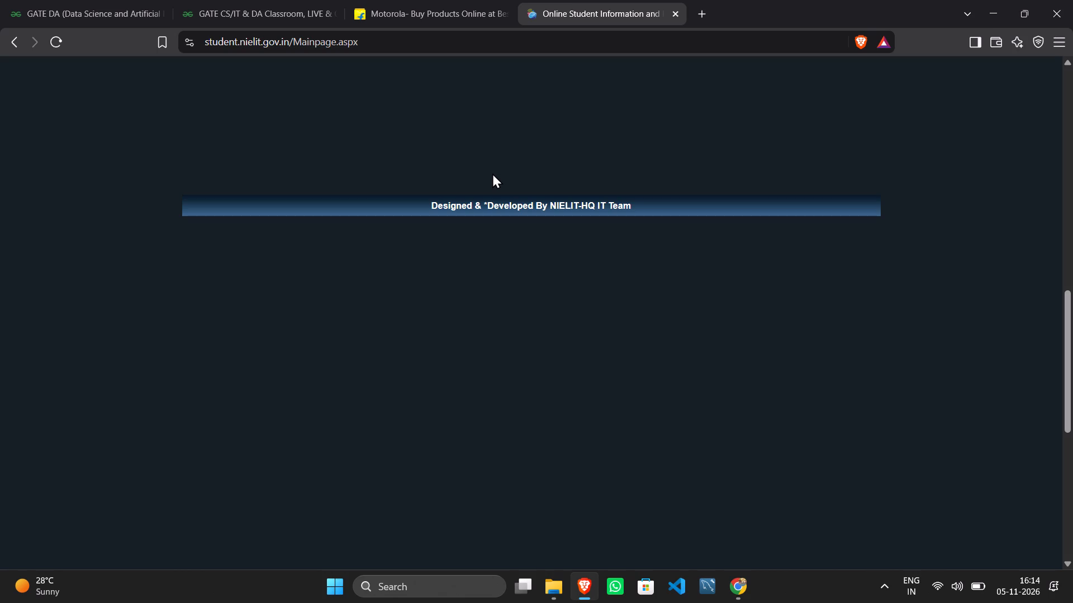
Examine the application details on the submission page, including the application number and the payment section.
{"action": "scroll", "coordinate": [492, 173], "scroll_direction": "up", "scroll_amount": 1}
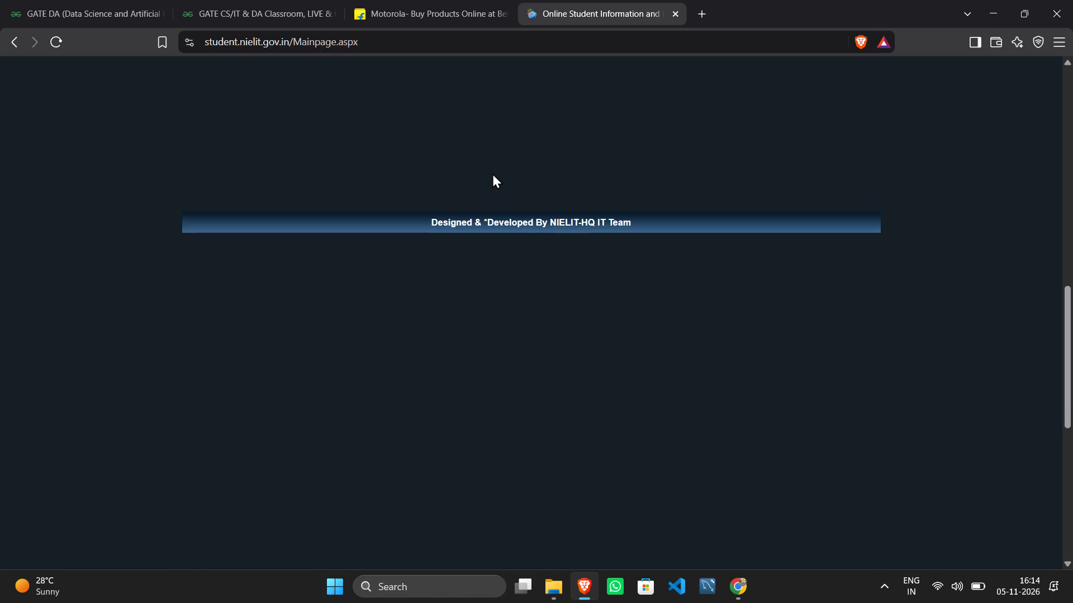
{"action": "scroll", "coordinate": [492, 173], "scroll_direction": "up", "scroll_amount": 4}
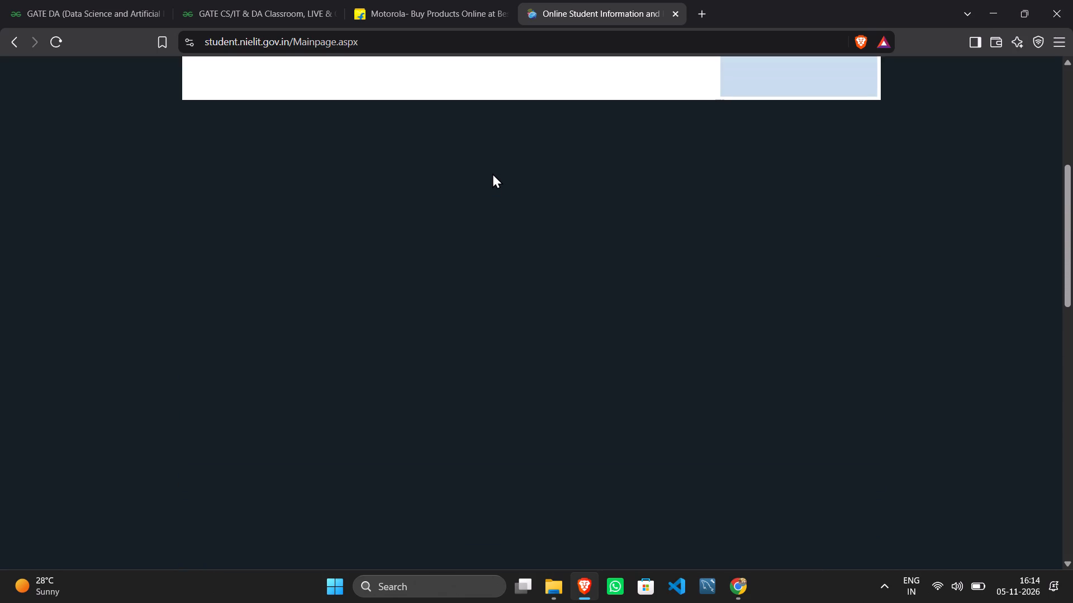
{"action": "scroll", "coordinate": [492, 173], "scroll_direction": "up", "scroll_amount": 1}
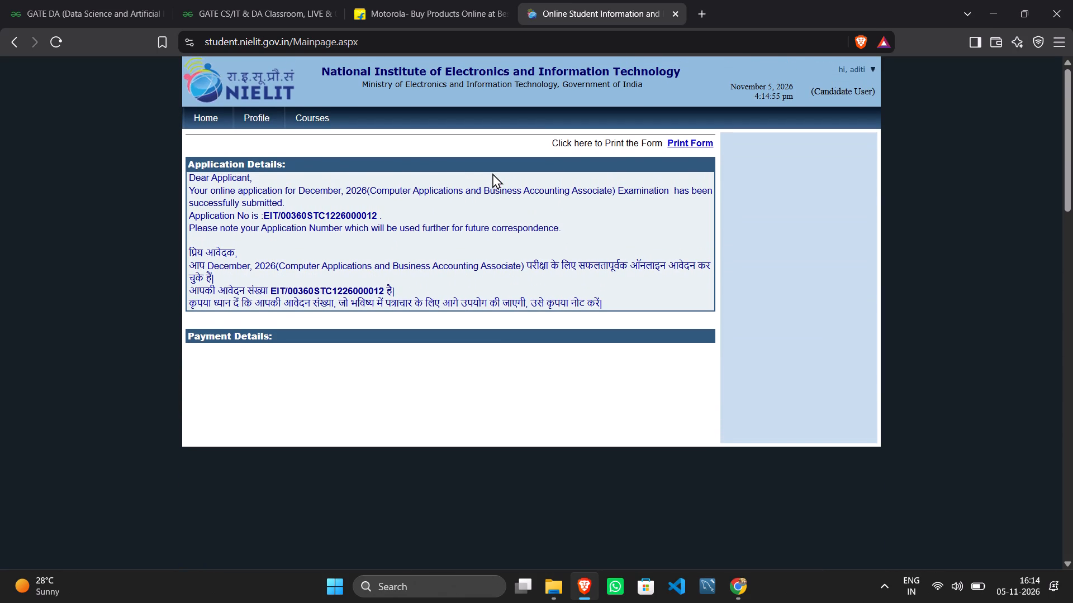
{"action": "scroll", "coordinate": [492, 173], "scroll_direction": "up", "scroll_amount": 1}
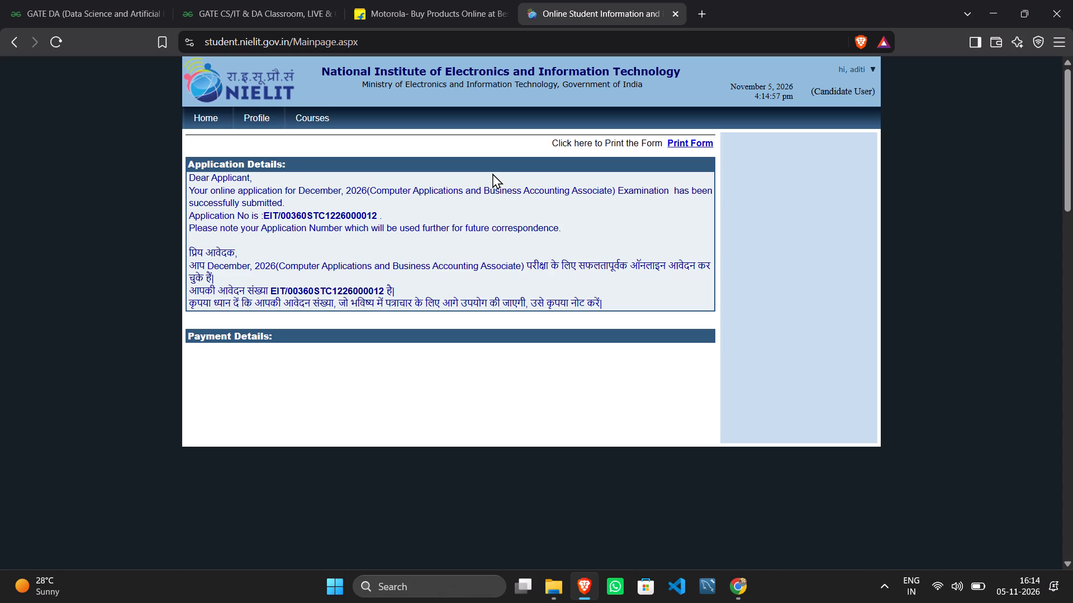
{"action": "scroll", "coordinate": [492, 173], "scroll_direction": "up", "scroll_amount": 2}
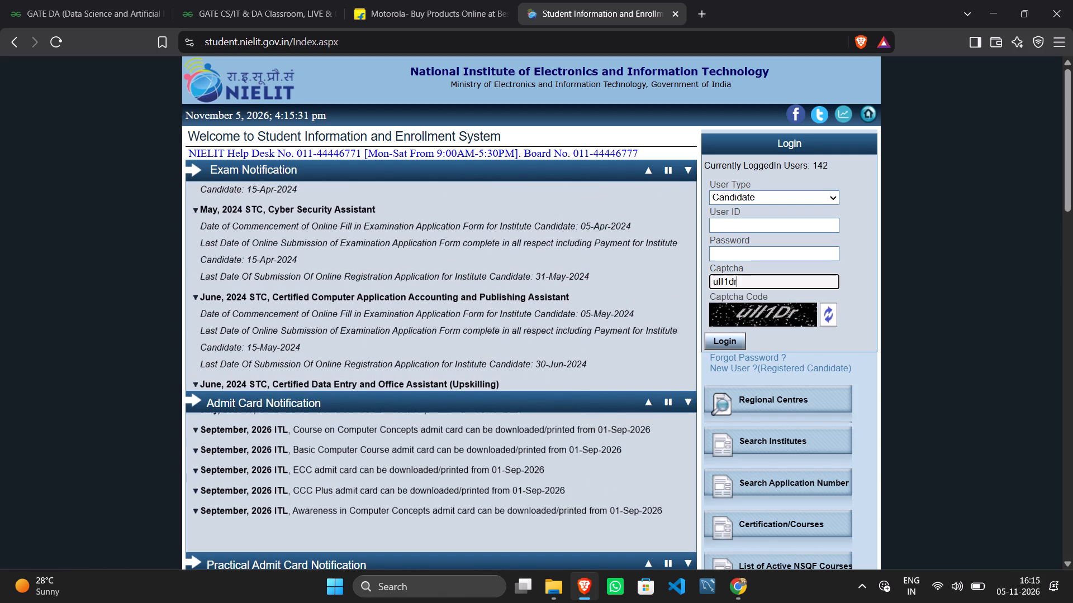
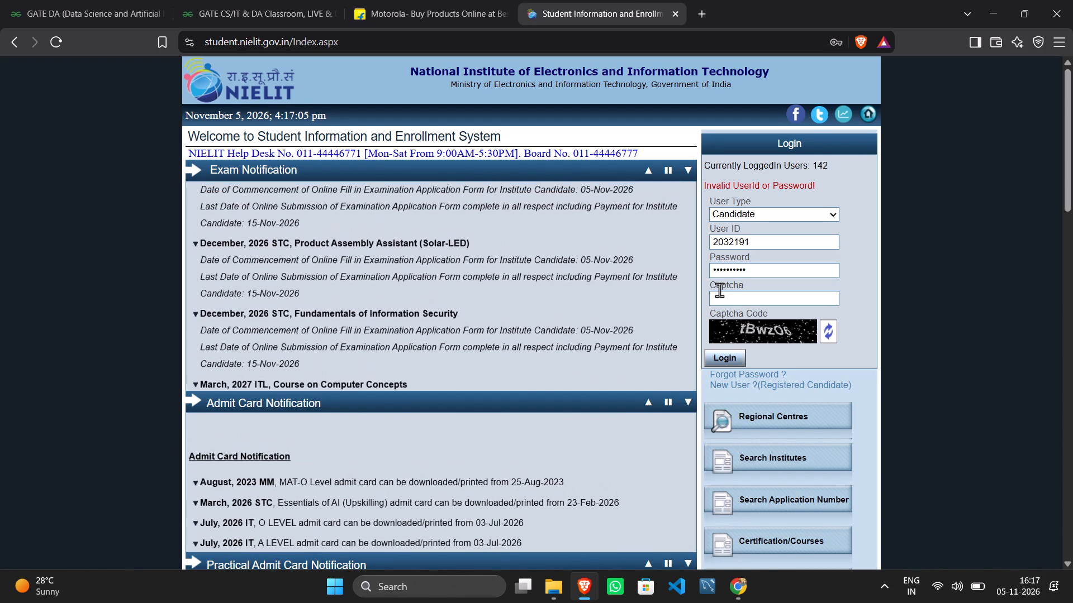
Enter the displayed captcha code on the candidate login form and submit the login, acknowledging the site's notice.
{"action": "key", "text": "w"}
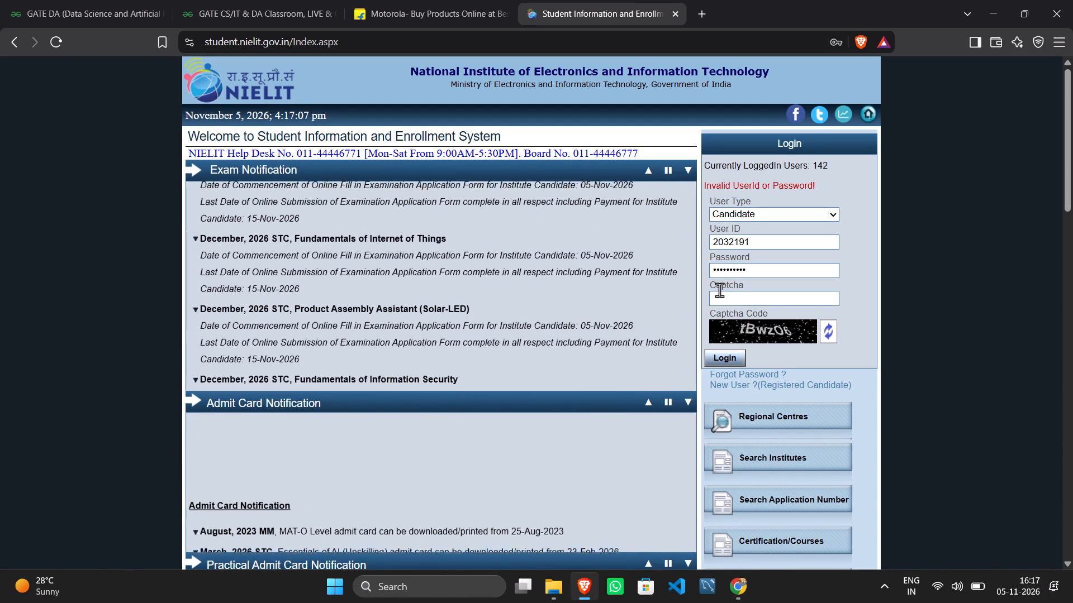
{"action": "key", "text": "z"}
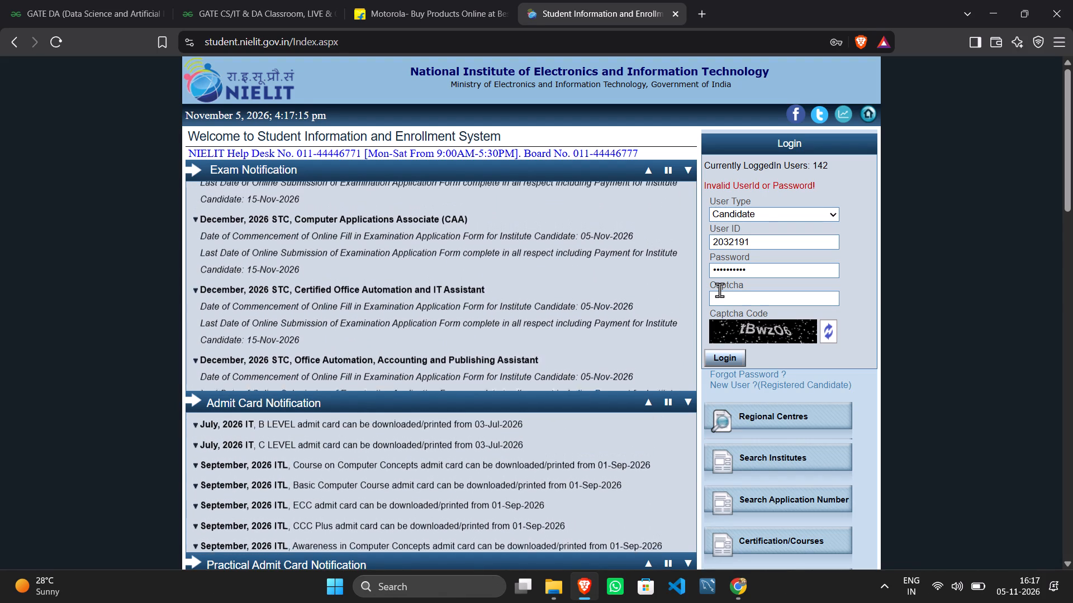
{"action": "key", "text": "shift+o"}
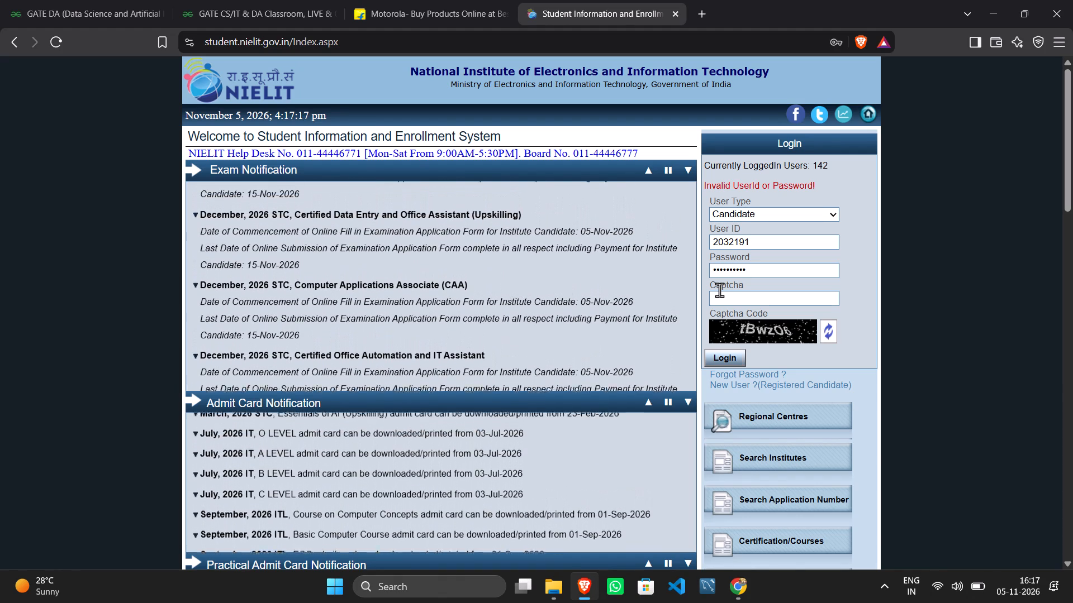
{"action": "left_click", "coordinate": [715, 294]}
{"action": "key", "text": "y"}
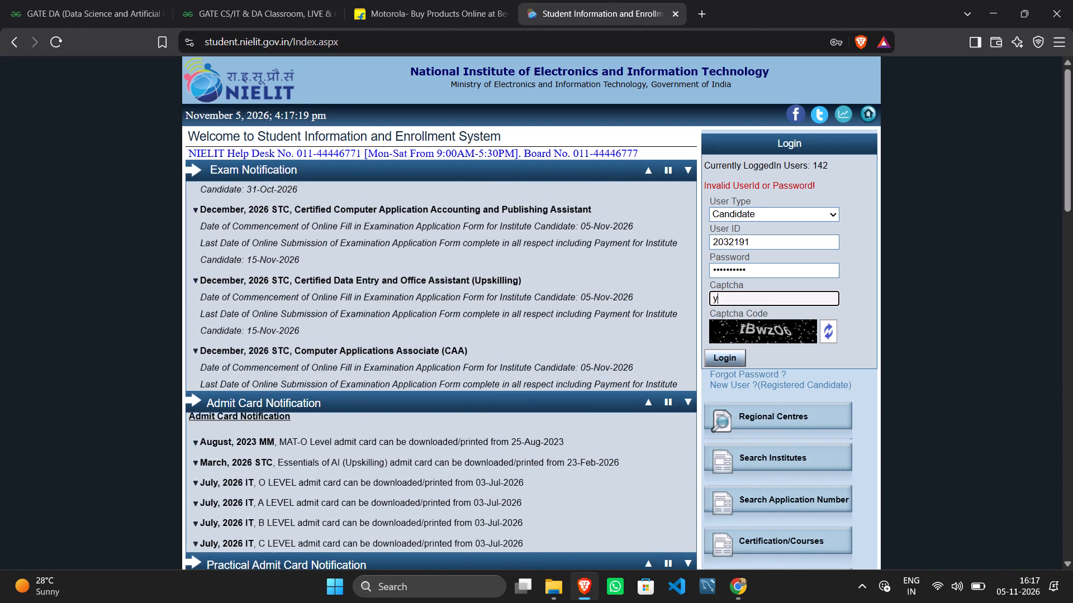
{"action": "key", "text": "BackSpace"}
{"action": "key", "text": "t"}
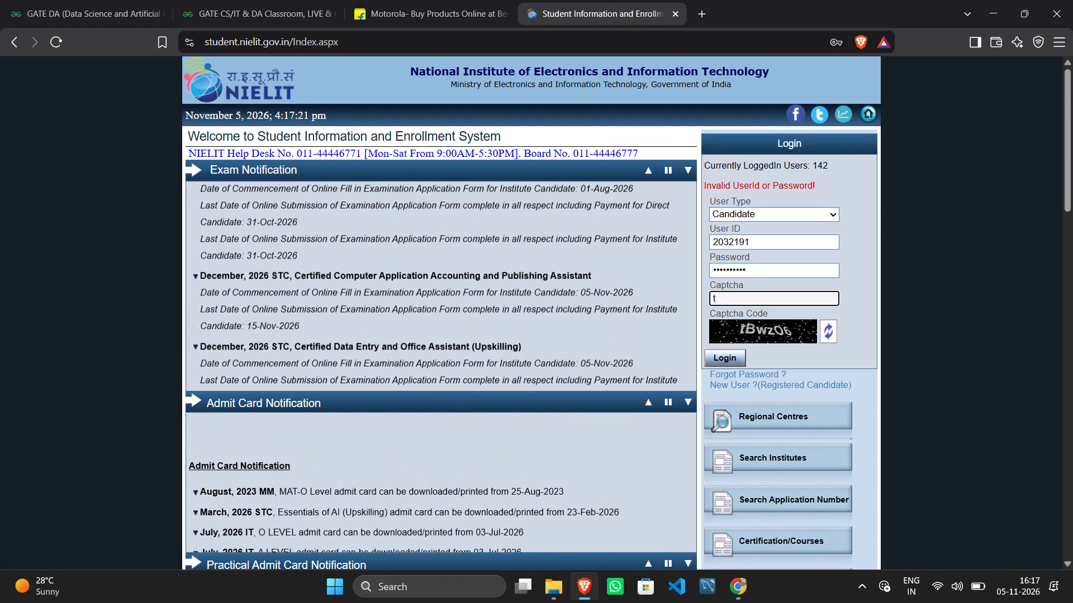
{"action": "key", "text": "shift+b"}
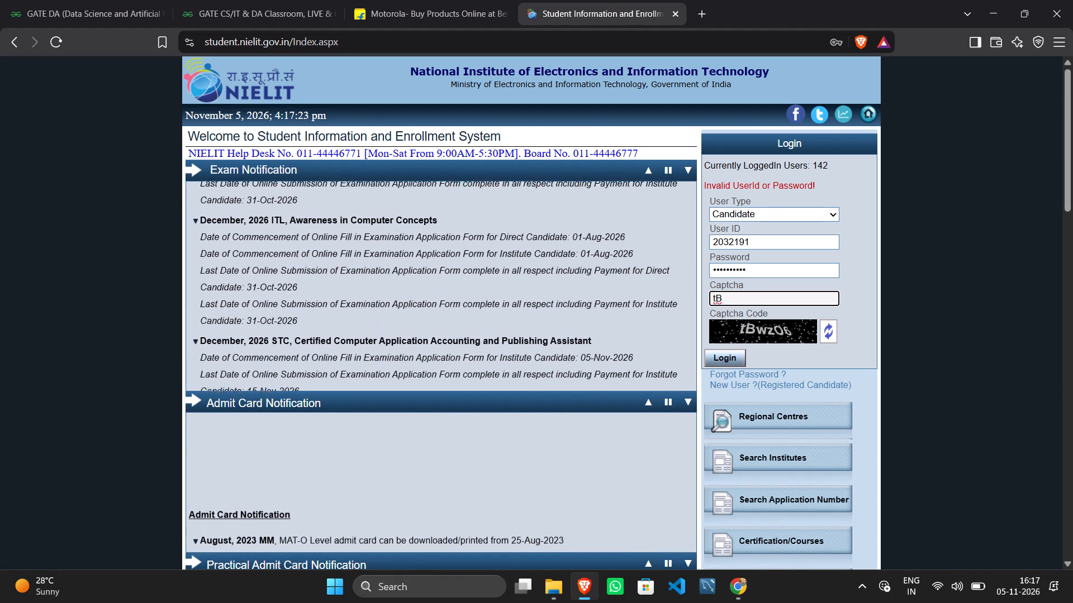
{"action": "key", "text": "w"}
{"action": "key", "text": "z"}
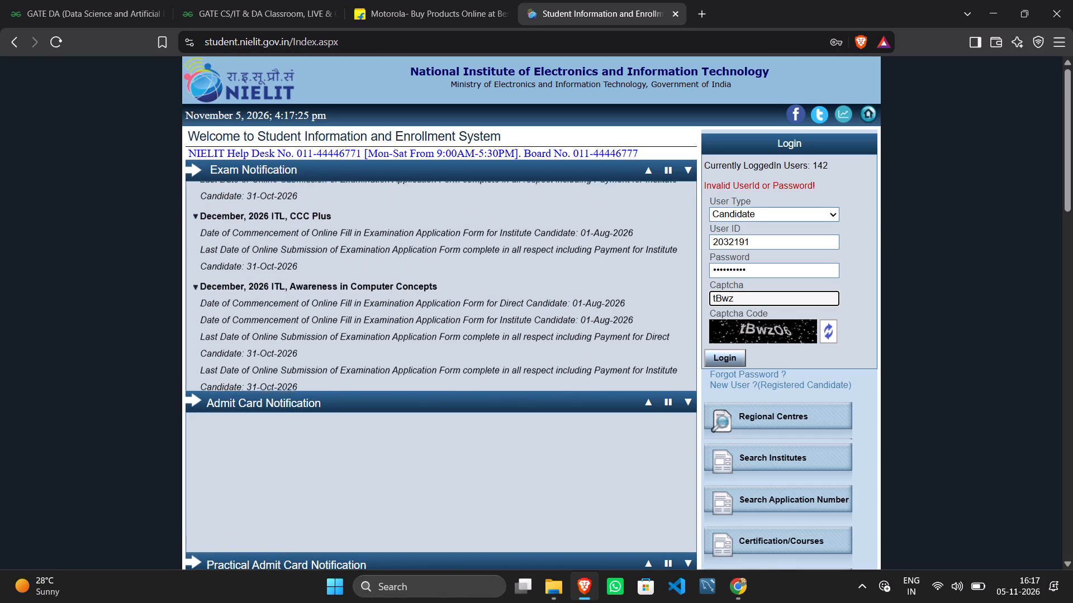
{"action": "key", "text": "shift+o"}
{"action": "key", "text": "6"}
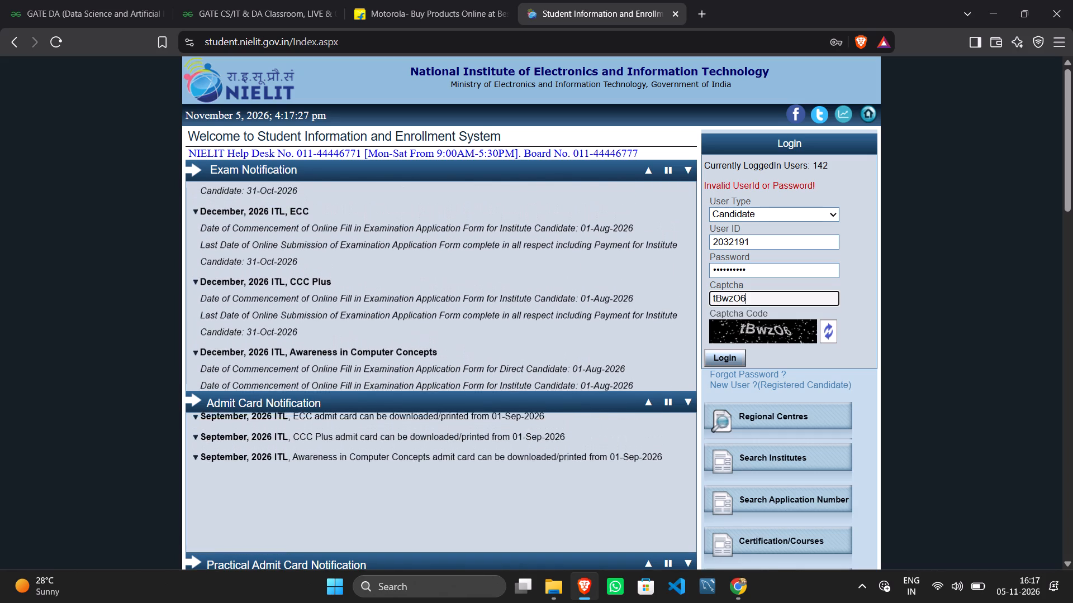
{"action": "left_click", "coordinate": [718, 353]}
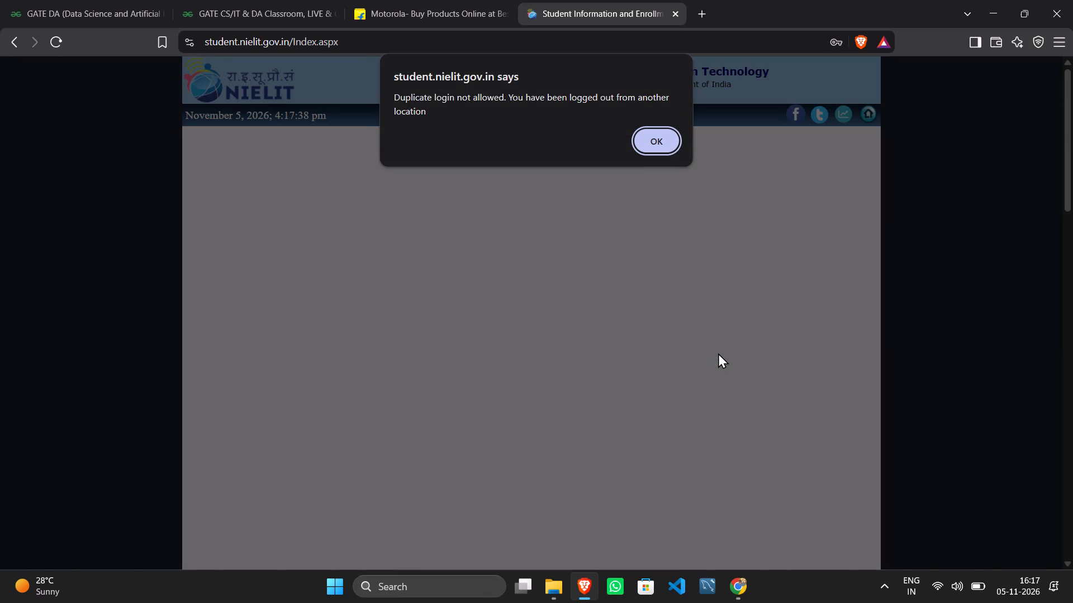
{"action": "left_click", "coordinate": [647, 139]}
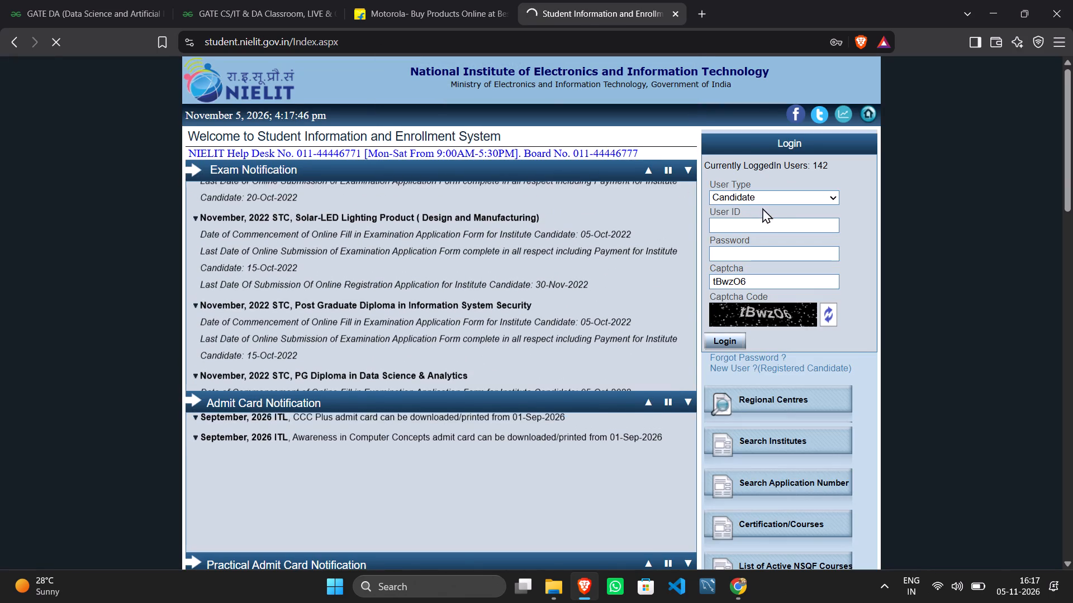
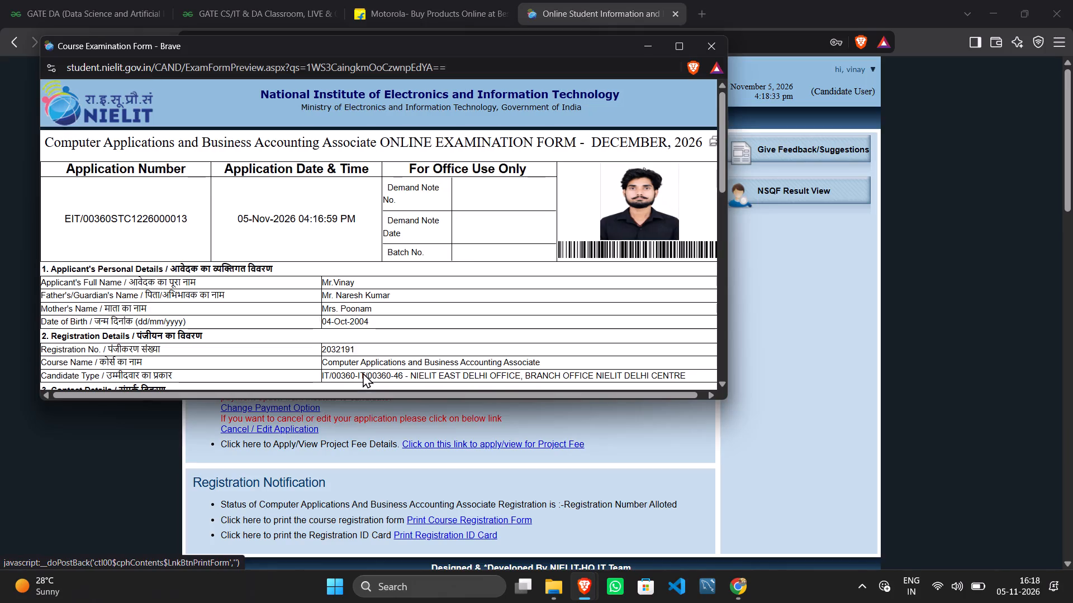
Review the candidate's submitted December 2026 examination form down to the declaration and signature, and minimise the preview.
{"action": "scroll", "coordinate": [433, 295], "scroll_direction": "down", "scroll_amount": 3}
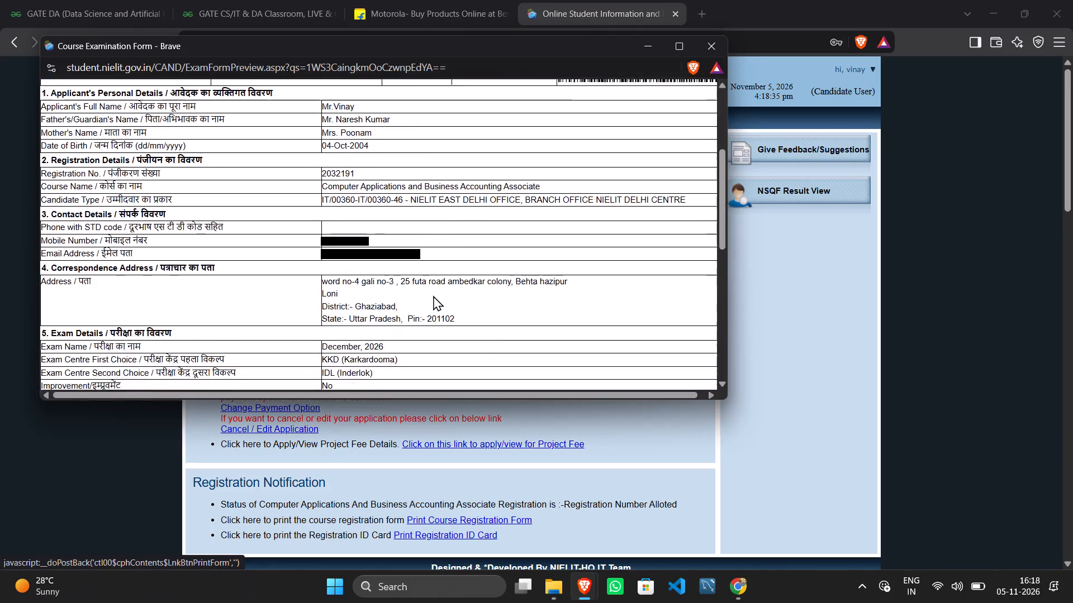
{"action": "scroll", "coordinate": [433, 295], "scroll_direction": "down", "scroll_amount": 4}
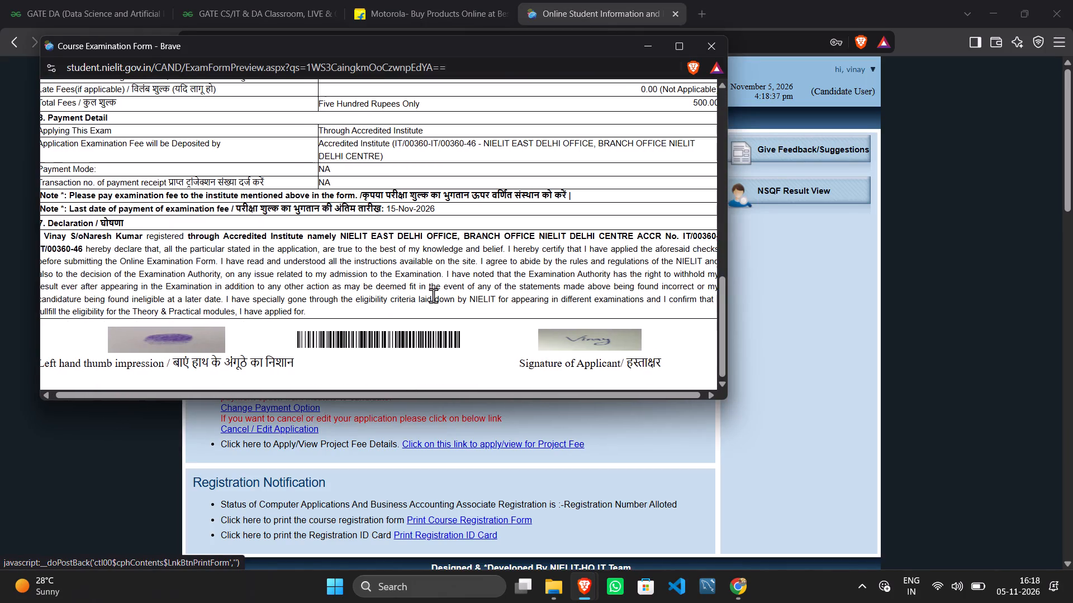
{"action": "scroll", "coordinate": [433, 295], "scroll_direction": "right", "scroll_amount": 4}
{"action": "scroll", "coordinate": [433, 295], "scroll_direction": "left", "scroll_amount": 3}
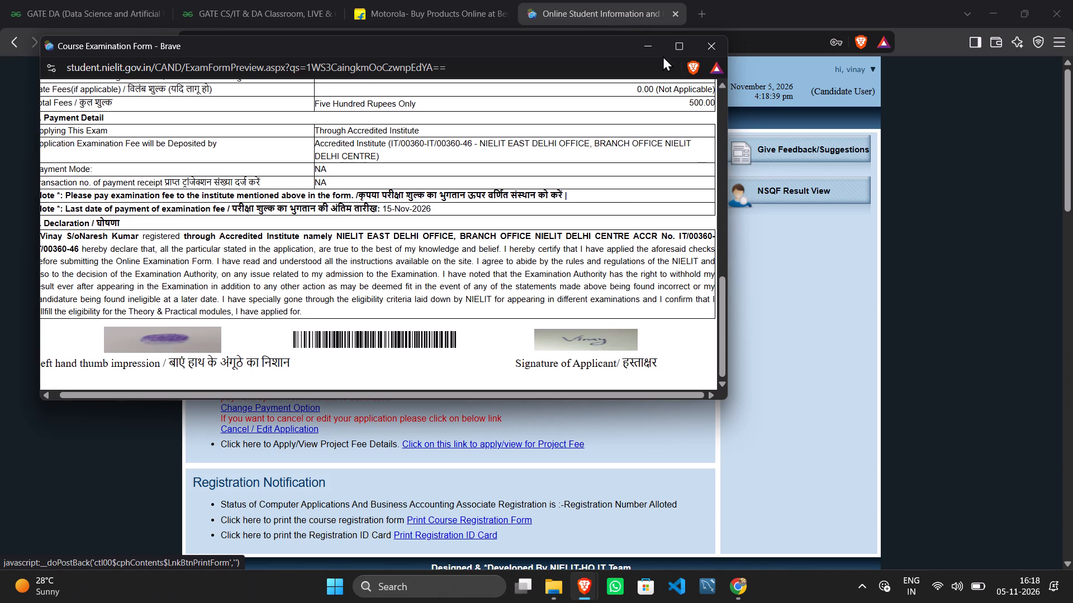
{"action": "left_click", "coordinate": [654, 48]}
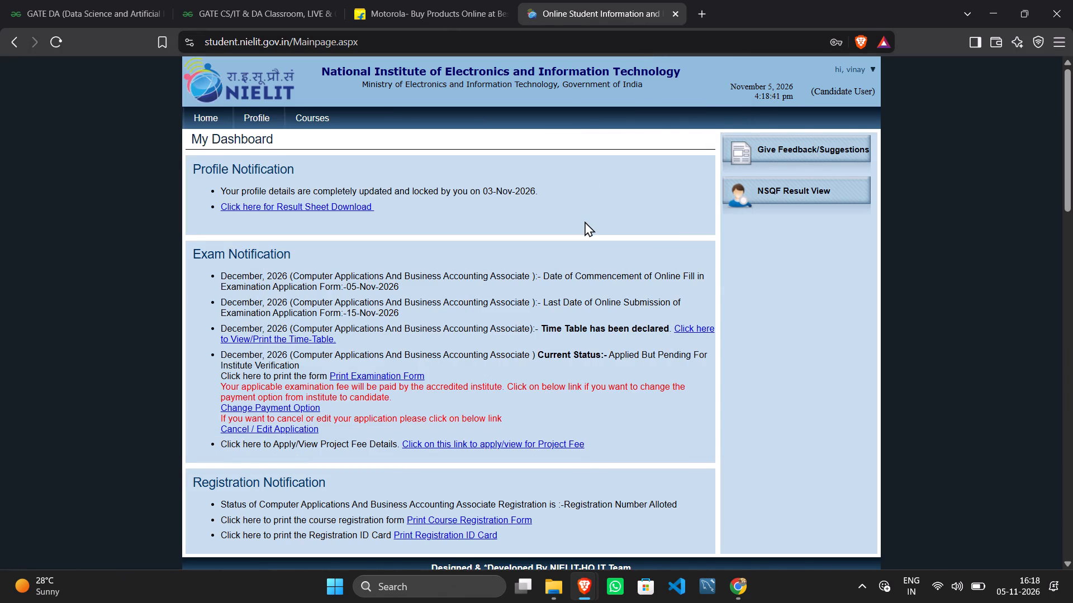
Open Cancel / Edit Application for the December 2026 exam from the dashboard and examine the exam details page.
{"action": "scroll", "coordinate": [585, 221], "scroll_direction": "down", "scroll_amount": 1}
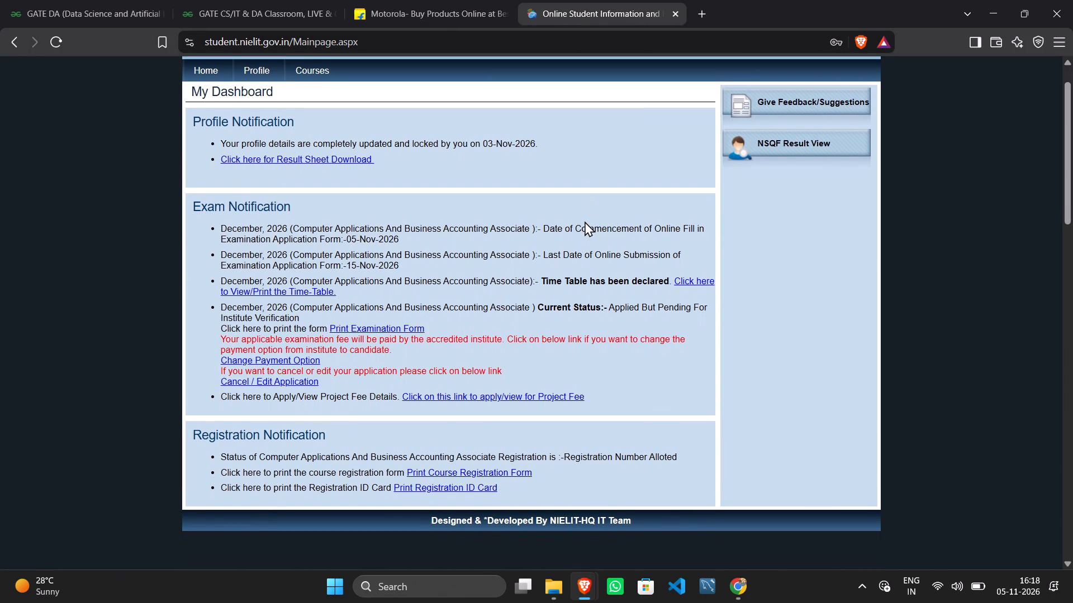
{"action": "left_click", "coordinate": [304, 382]}
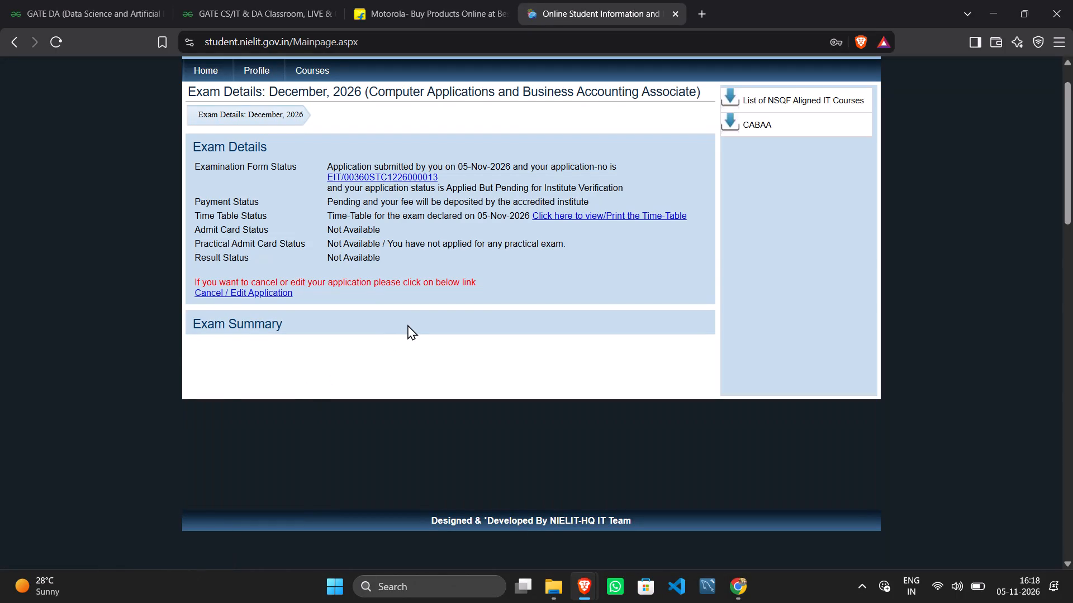
{"action": "scroll", "coordinate": [407, 324], "scroll_direction": "down", "scroll_amount": 1}
{"action": "scroll", "coordinate": [407, 324], "scroll_direction": "up", "scroll_amount": 2}
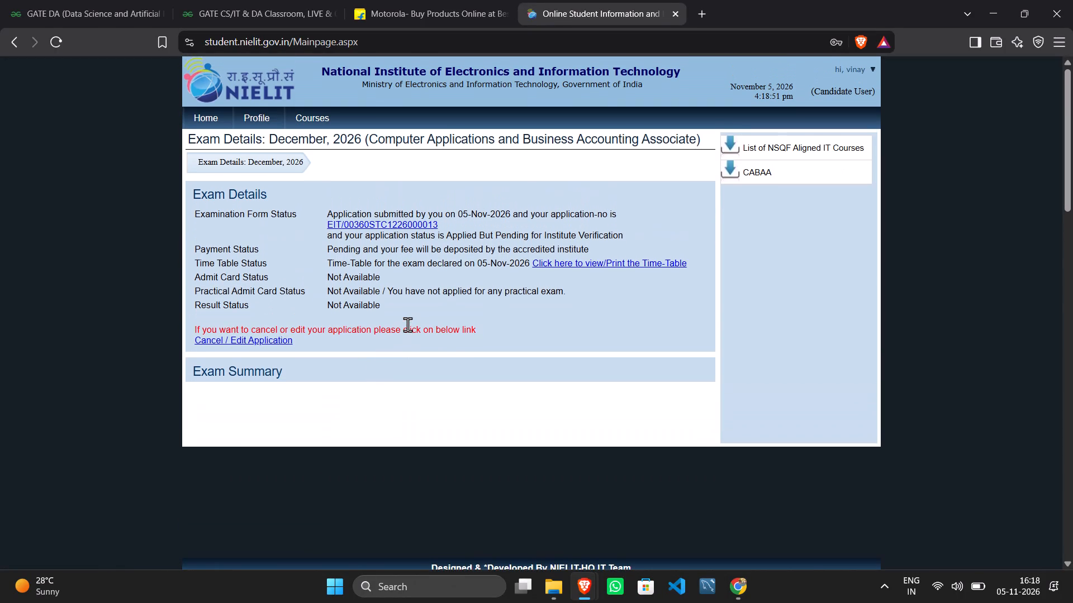
{"action": "scroll", "coordinate": [407, 324], "scroll_direction": "up", "scroll_amount": 3}
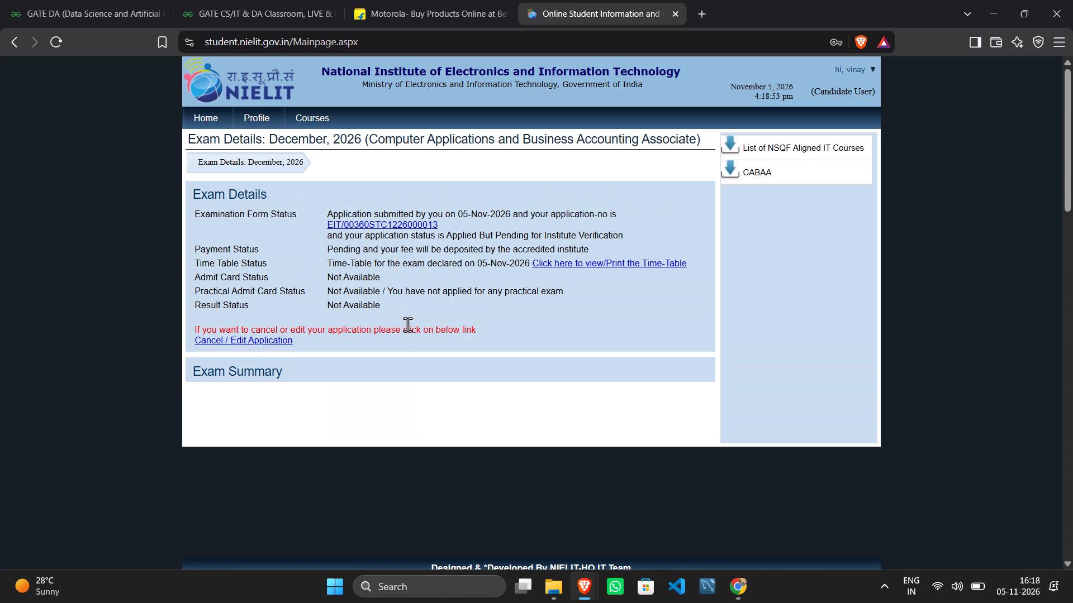
{"action": "scroll", "coordinate": [407, 324], "scroll_direction": "right", "scroll_amount": 9}
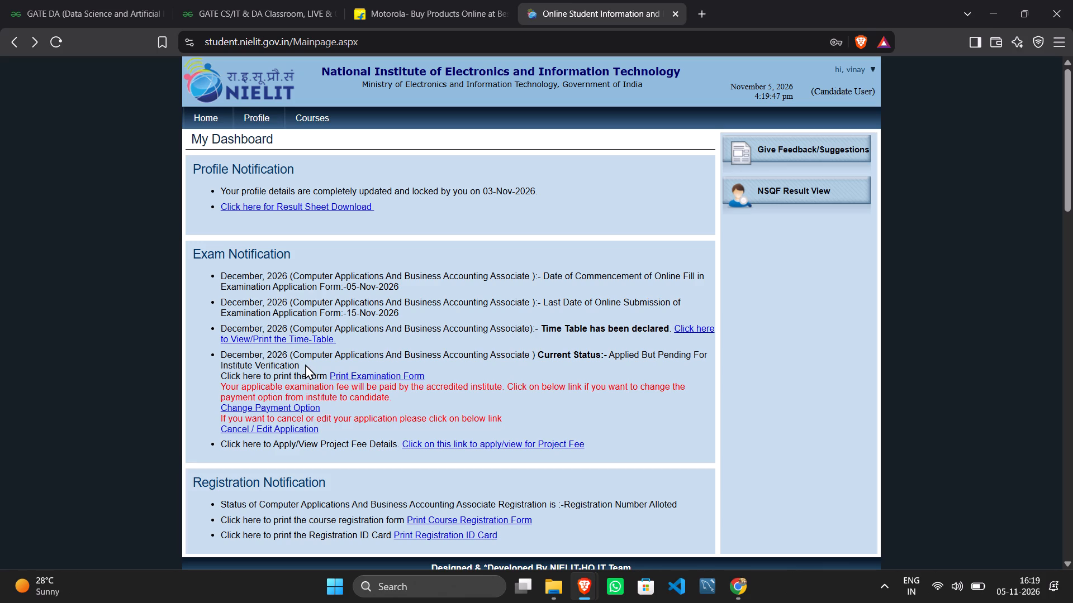
Open the printable December 2026 examination form full screen and check its personal, exam centre, module, fee and payment details.
{"action": "left_click", "coordinate": [341, 376]}
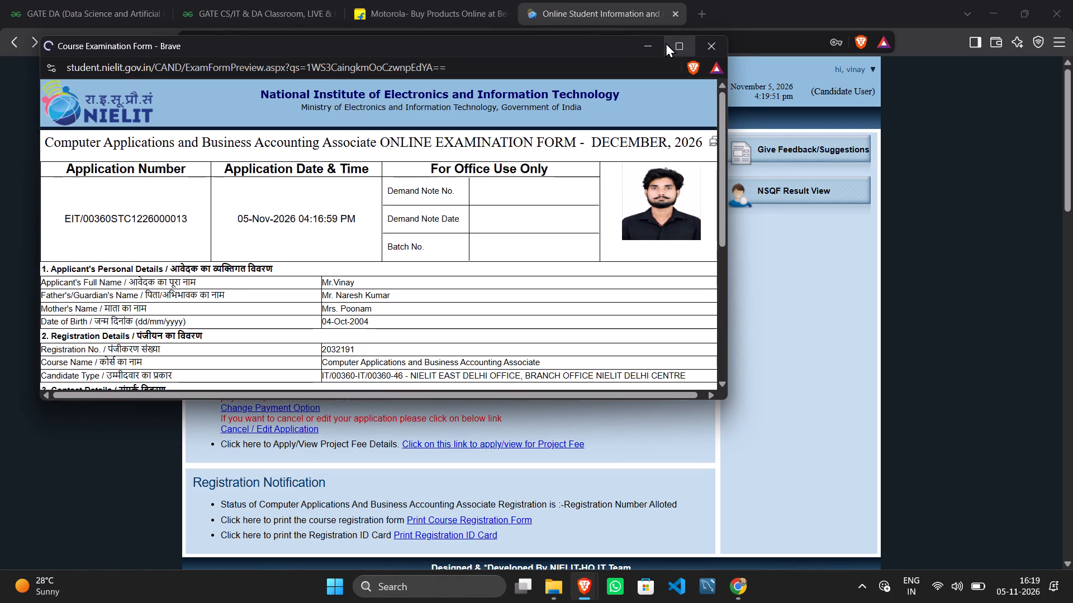
{"action": "left_click", "coordinate": [666, 42]}
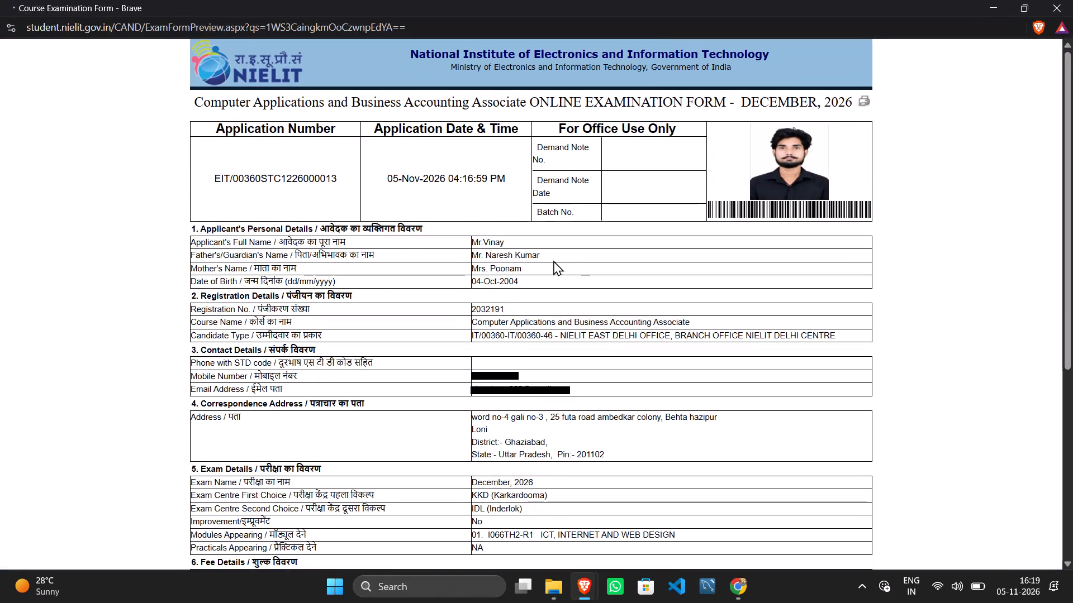
{"action": "scroll", "coordinate": [553, 260], "scroll_direction": "down", "scroll_amount": 6}
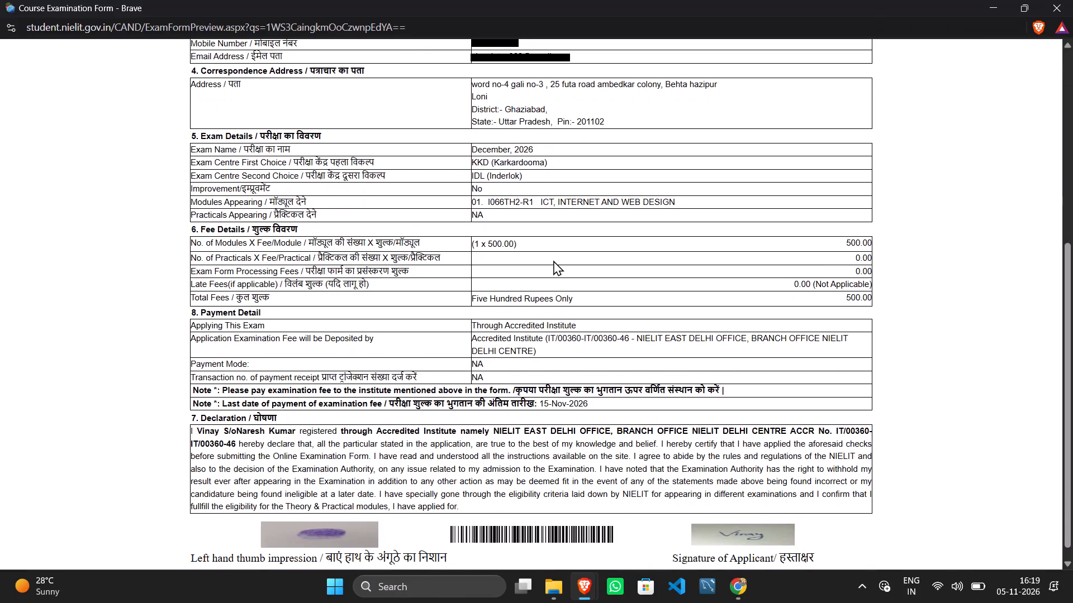
{"action": "scroll", "coordinate": [553, 260], "scroll_direction": "up", "scroll_amount": 5}
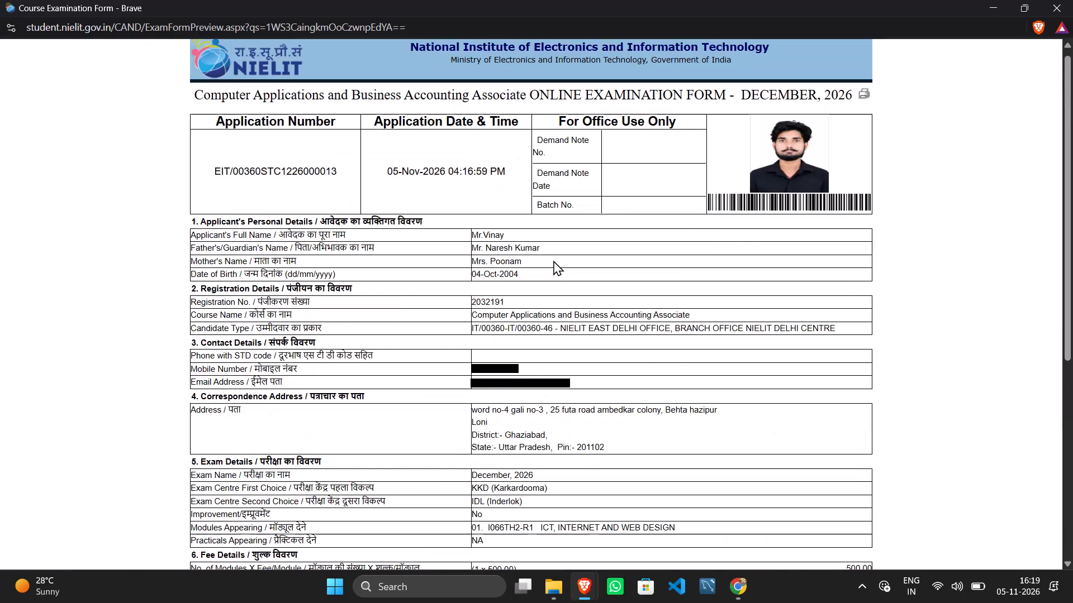
{"action": "scroll", "coordinate": [553, 260], "scroll_direction": "down", "scroll_amount": 5}
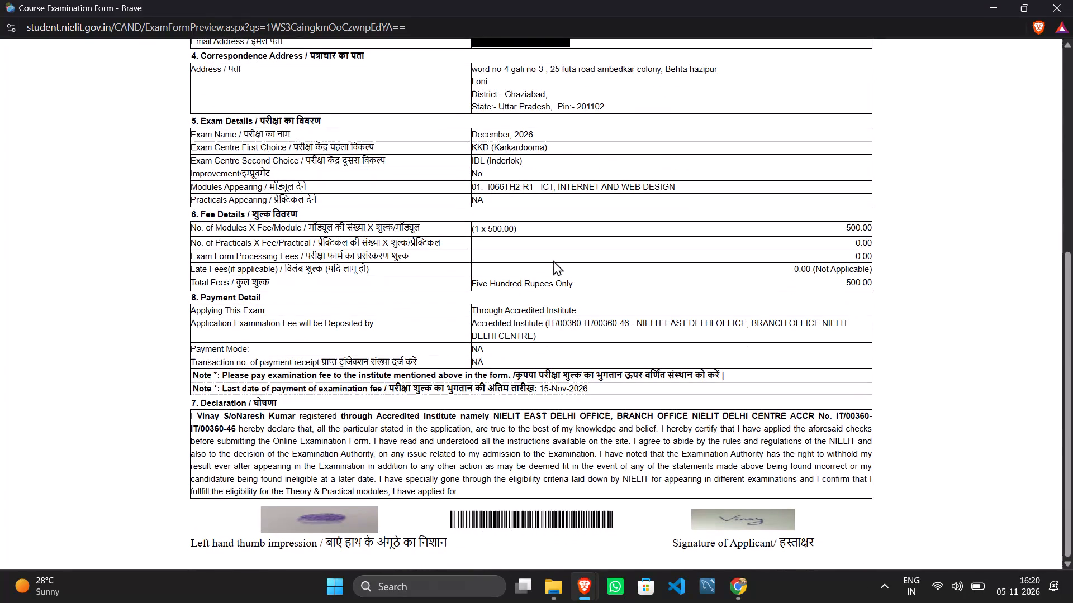
{"action": "scroll", "coordinate": [553, 260], "scroll_direction": "down", "scroll_amount": 1}
{"action": "scroll", "coordinate": [553, 260], "scroll_direction": "up", "scroll_amount": 3}
{"action": "scroll", "coordinate": [553, 260], "scroll_direction": "right", "scroll_amount": 1}
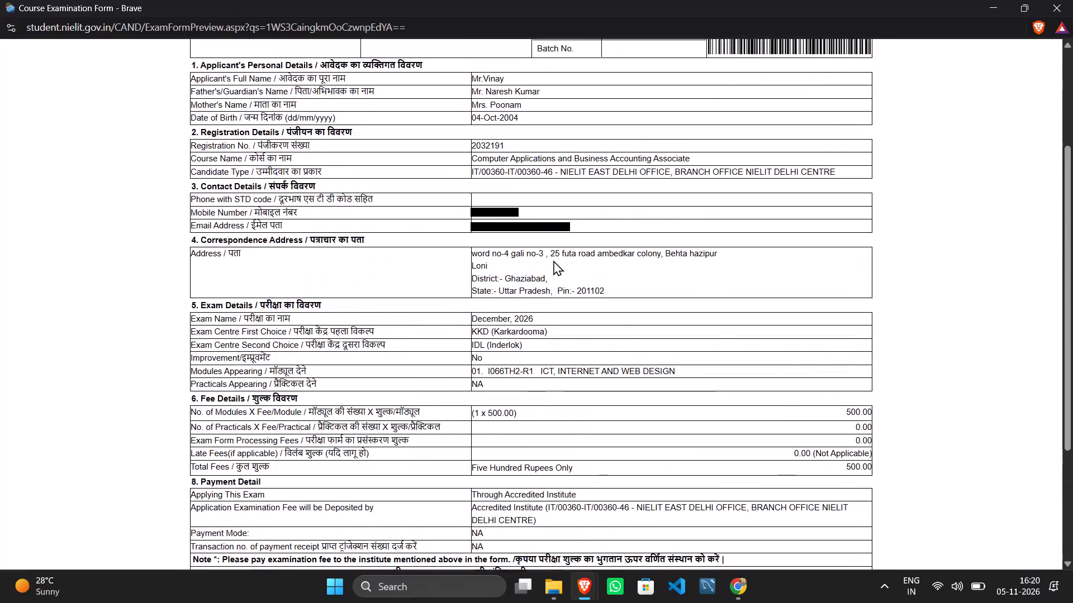
{"action": "scroll", "coordinate": [553, 260], "scroll_direction": "right", "scroll_amount": 1}
{"action": "scroll", "coordinate": [553, 260], "scroll_direction": "up", "scroll_amount": 1}
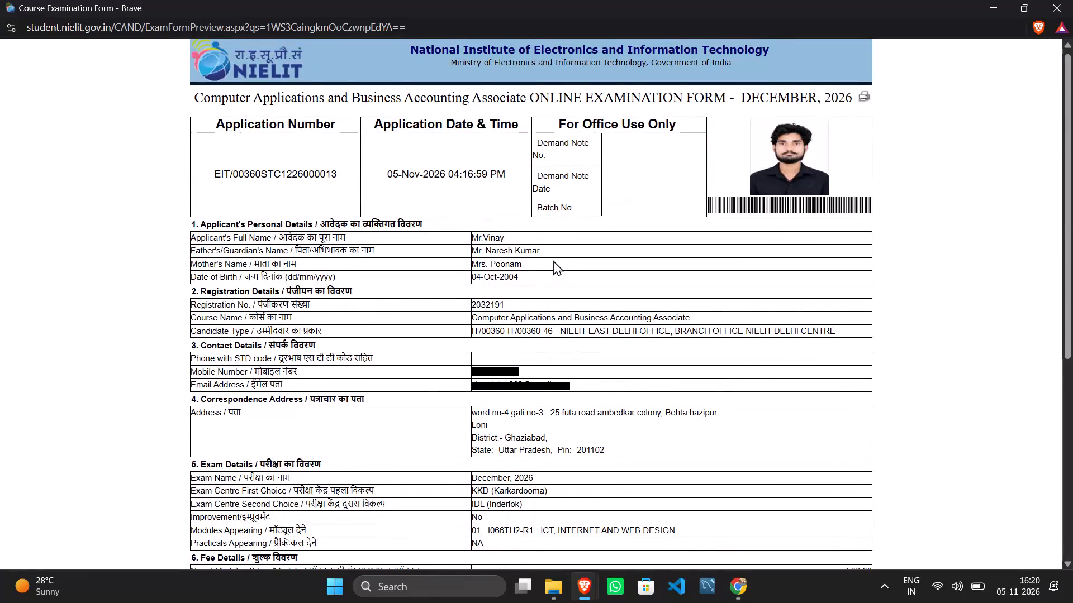
Restore the examination form preview to a smaller window and reduce its height to uncover the dashboard.
{"action": "left_click", "coordinate": [1021, 5]}
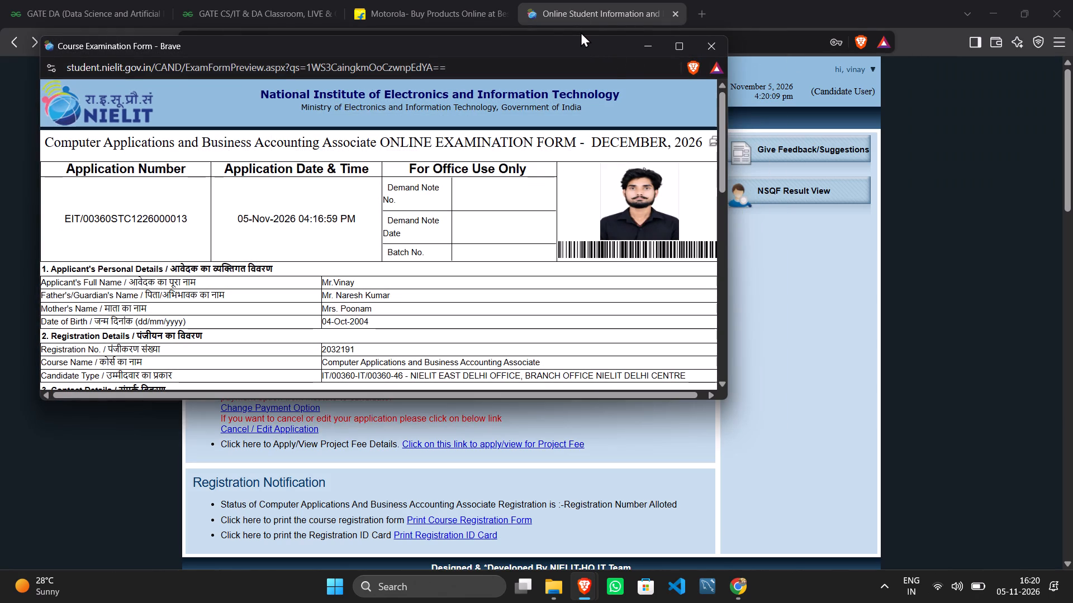
{"action": "left_click_drag", "start_coordinate": [583, 35], "coordinate": [569, 179]}
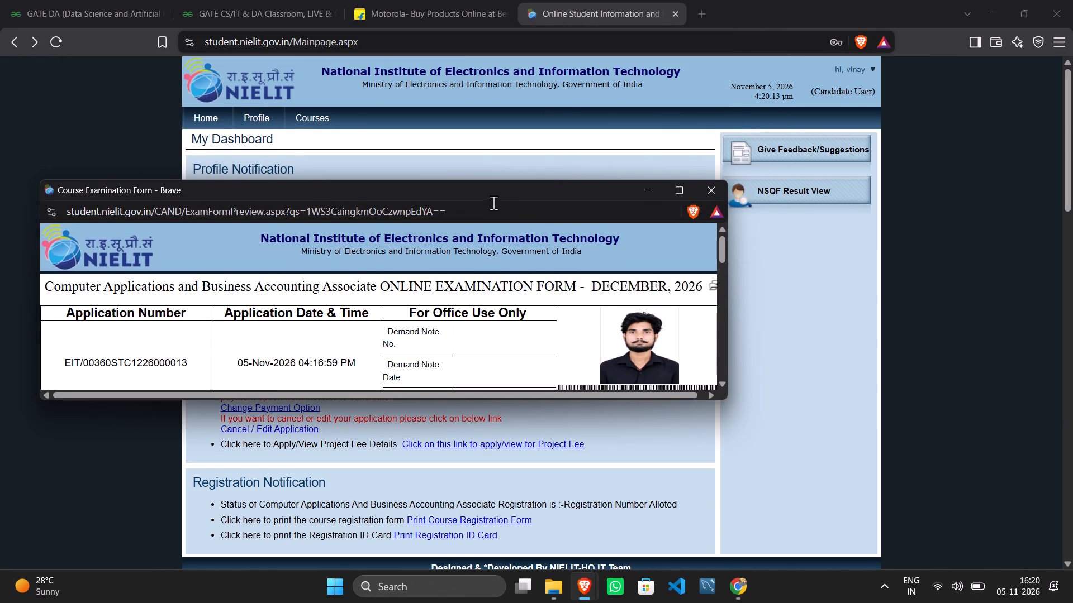
{"action": "left_click_drag", "start_coordinate": [496, 189], "coordinate": [540, 348]}
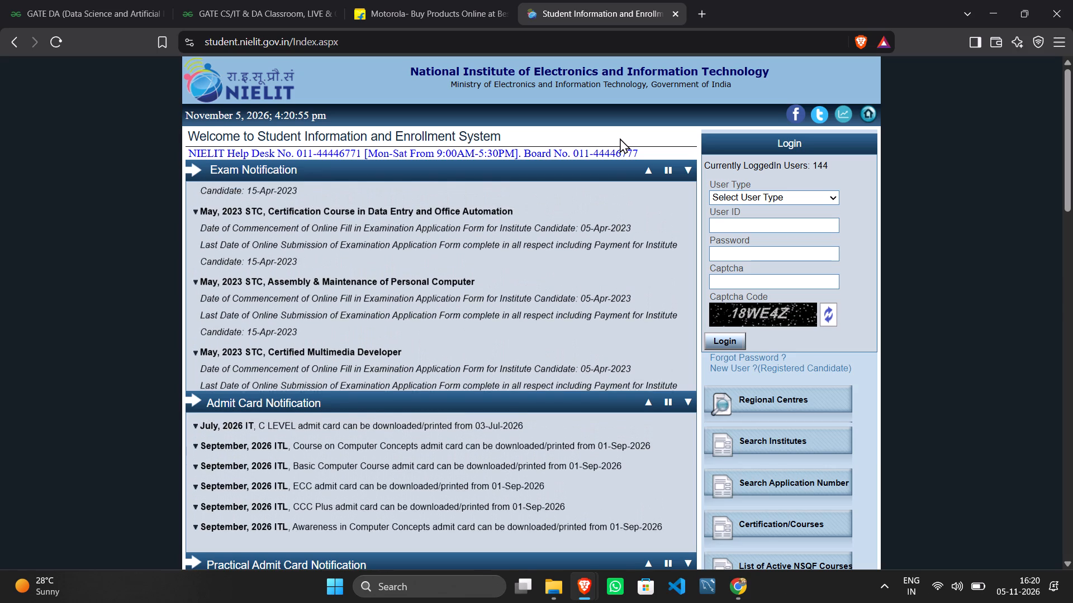
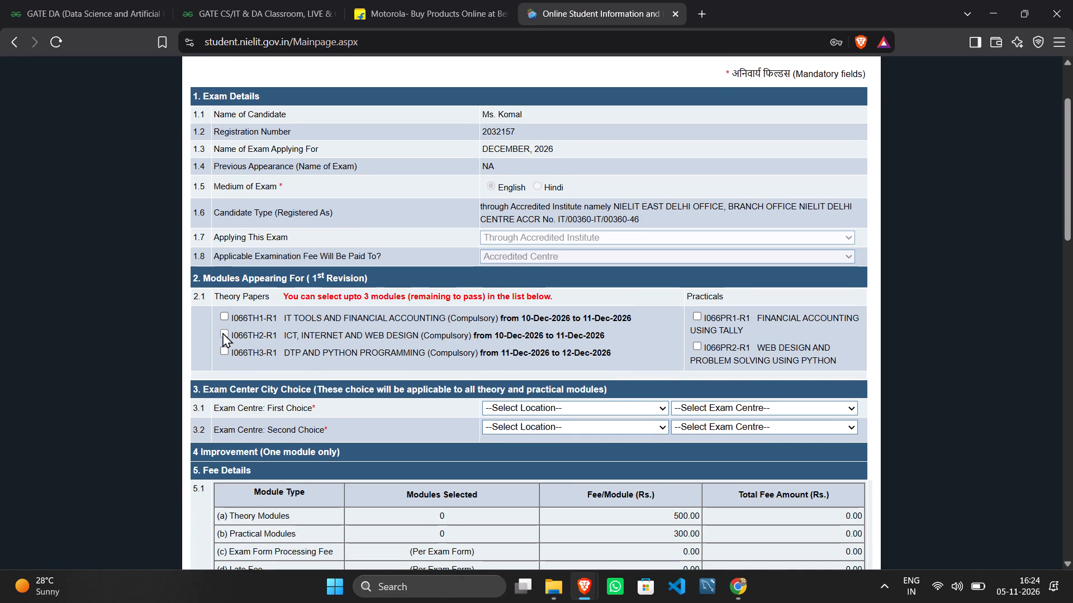
Set the first exam centre choice to location Delhi and centre KKD - KARKARDOOMA.
{"action": "scroll", "coordinate": [352, 335], "scroll_direction": "down", "scroll_amount": 3}
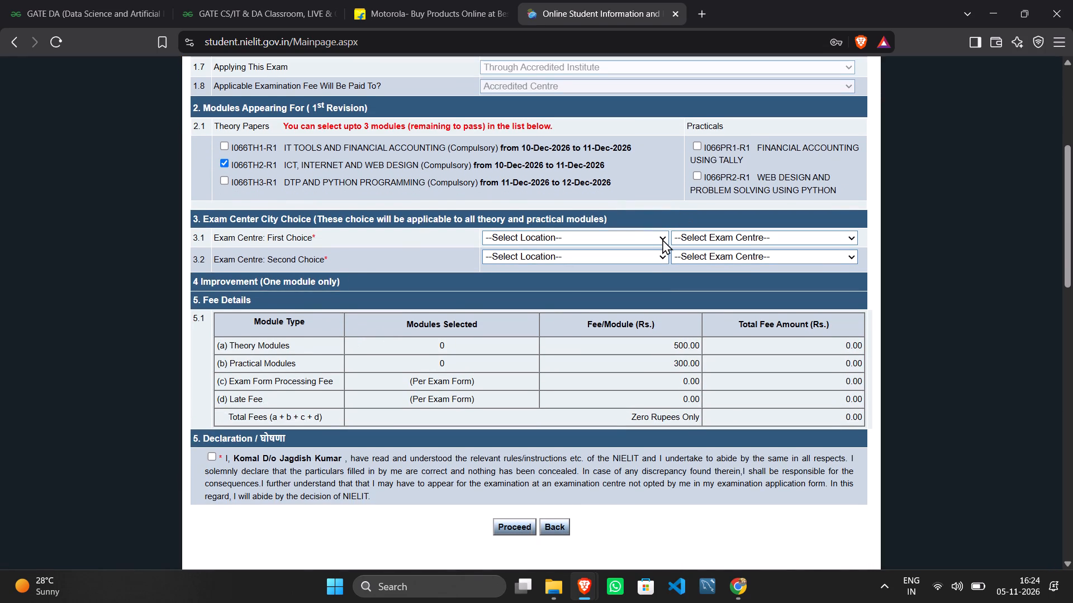
{"action": "left_click", "coordinate": [662, 239]}
{"action": "left_click", "coordinate": [573, 275]}
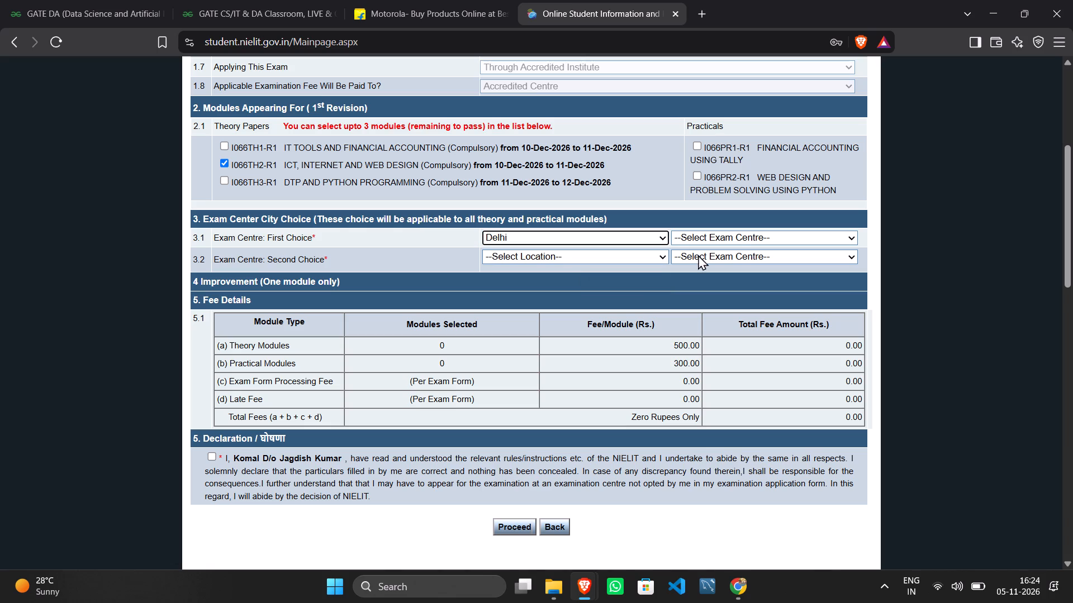
{"action": "left_click", "coordinate": [782, 236]}
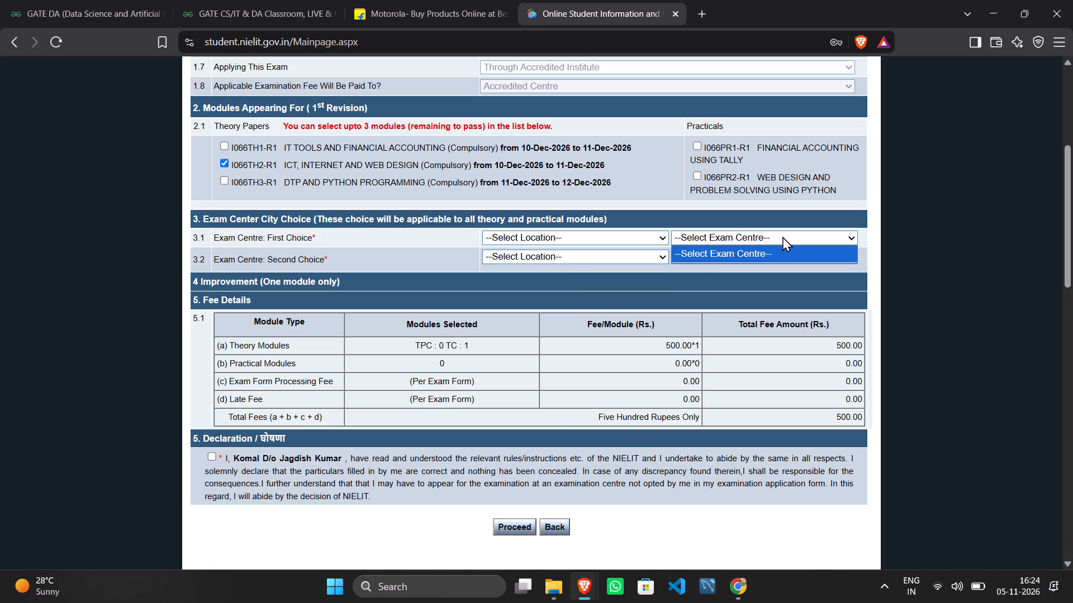
{"action": "left_click", "coordinate": [803, 231]}
{"action": "left_click", "coordinate": [657, 237]}
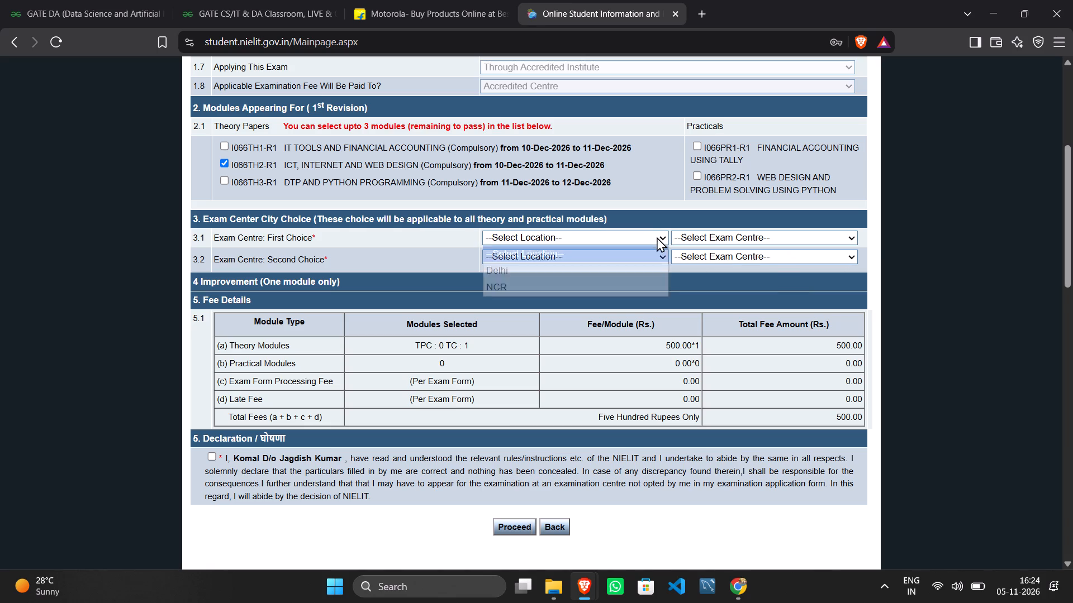
{"action": "left_click", "coordinate": [601, 267]}
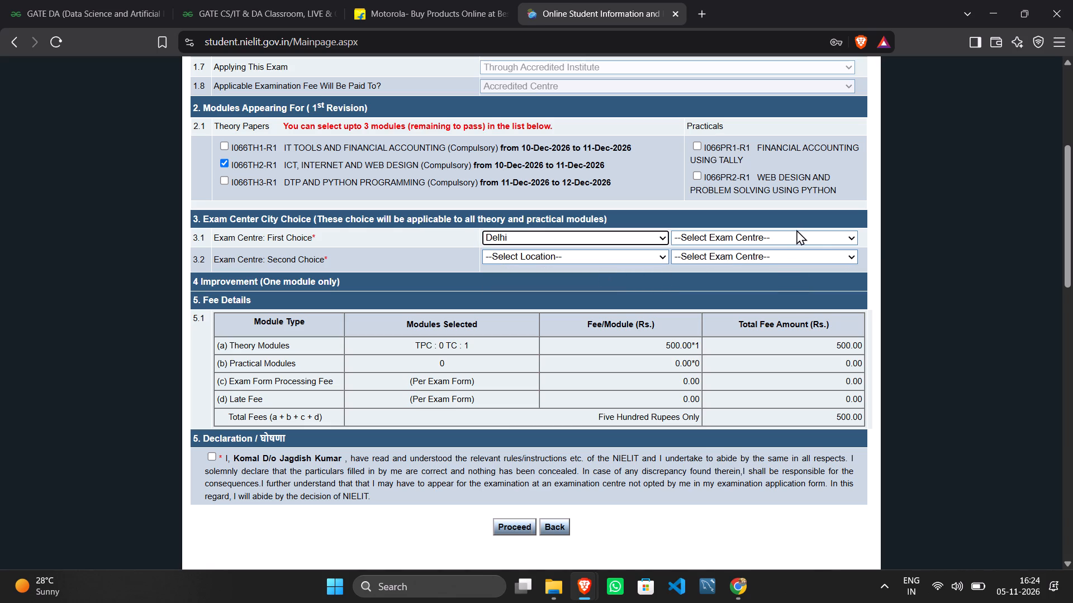
{"action": "left_click", "coordinate": [811, 234]}
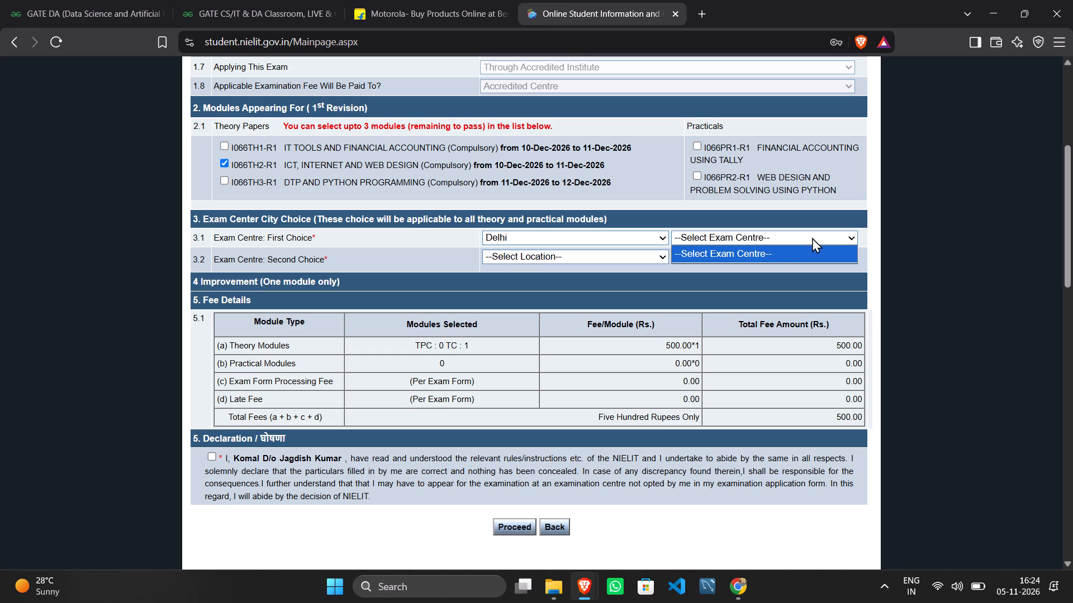
{"action": "left_click", "coordinate": [812, 236]}
{"action": "left_click", "coordinate": [819, 236]}
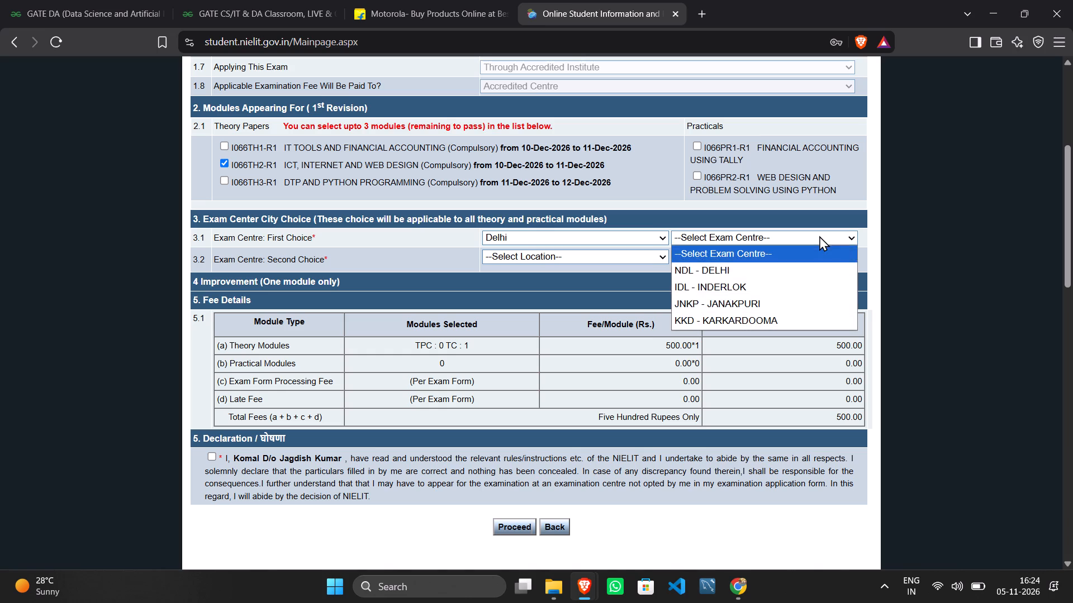
{"action": "left_click", "coordinate": [728, 319]}
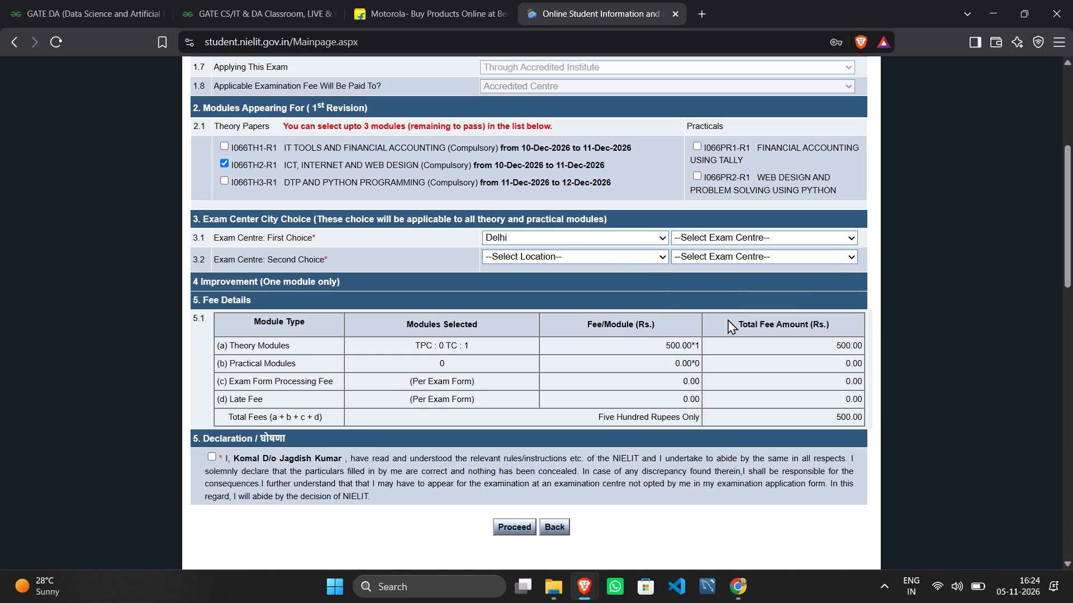
Set the second exam centre choice to location Delhi and centre JNKP - JANAKPURI.
{"action": "left_click", "coordinate": [663, 257]}
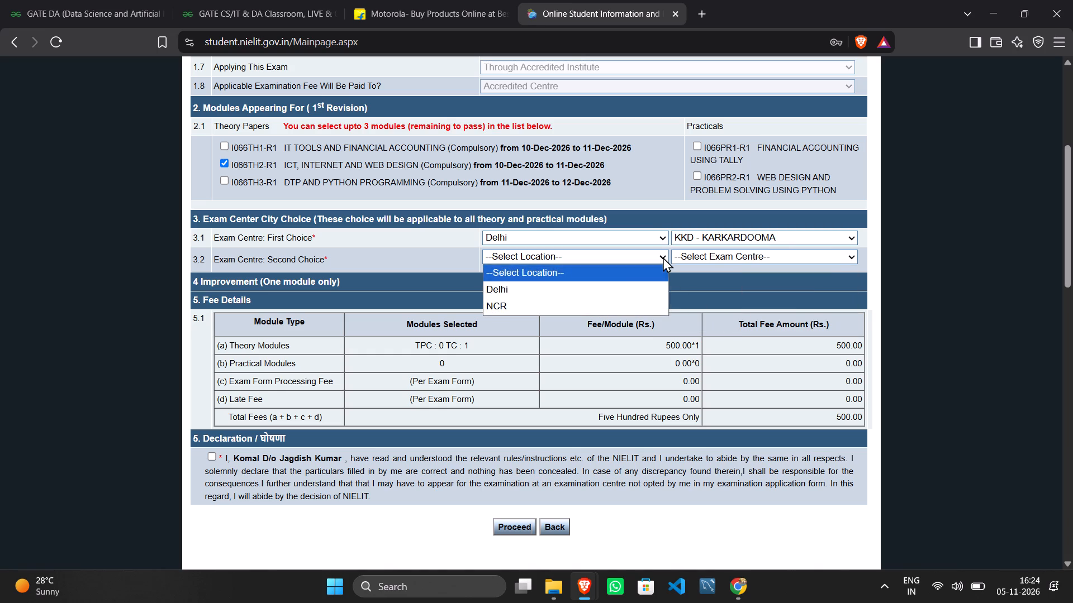
{"action": "left_click", "coordinate": [600, 284]}
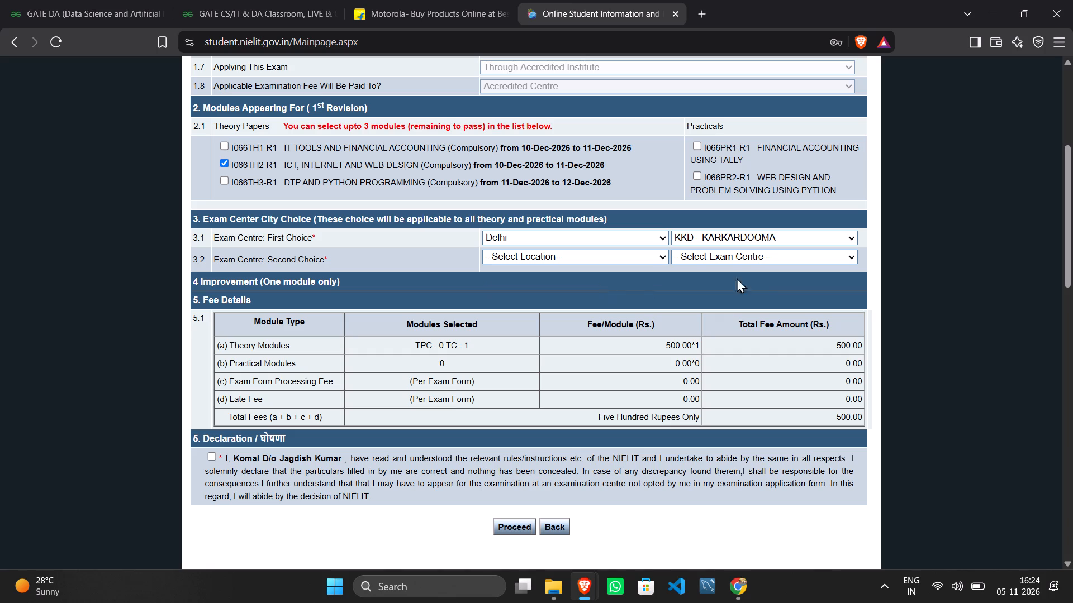
{"action": "left_click", "coordinate": [844, 257]}
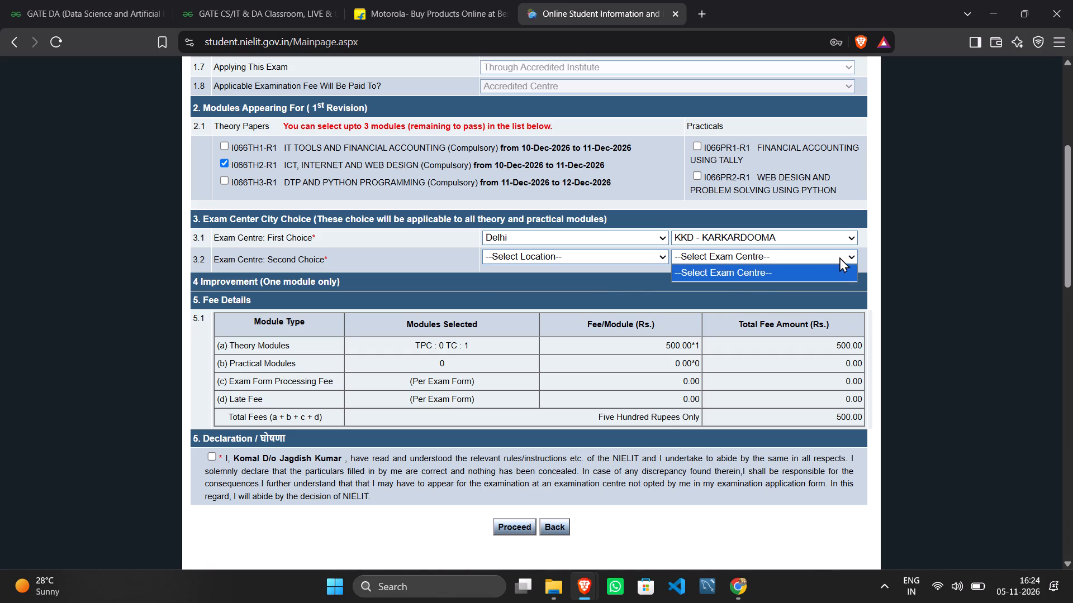
{"action": "left_click", "coordinate": [851, 255]}
{"action": "left_click", "coordinate": [851, 255]}
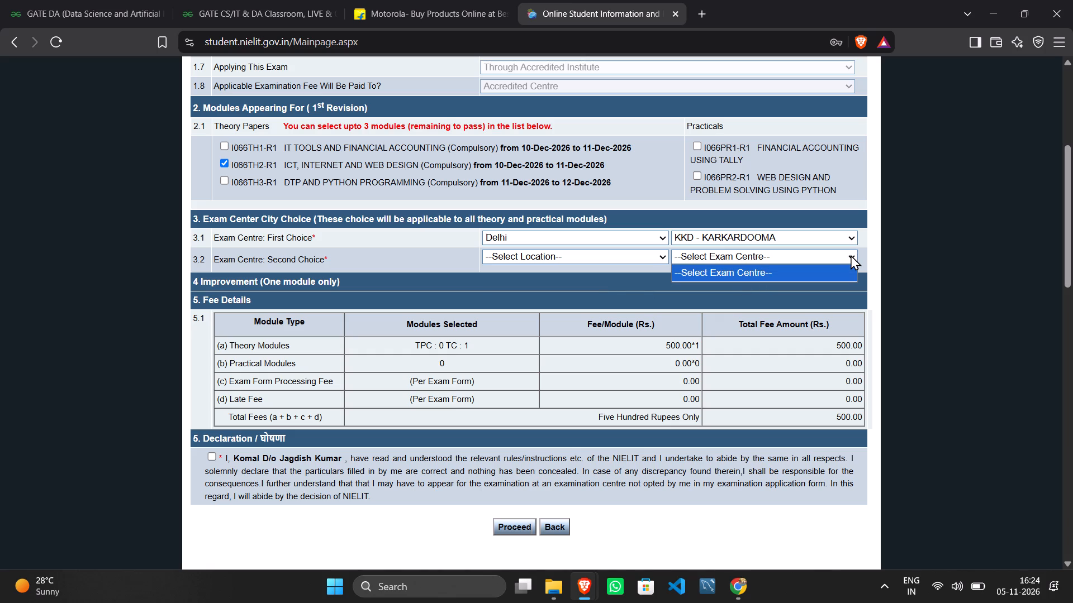
{"action": "left_click", "coordinate": [851, 255]}
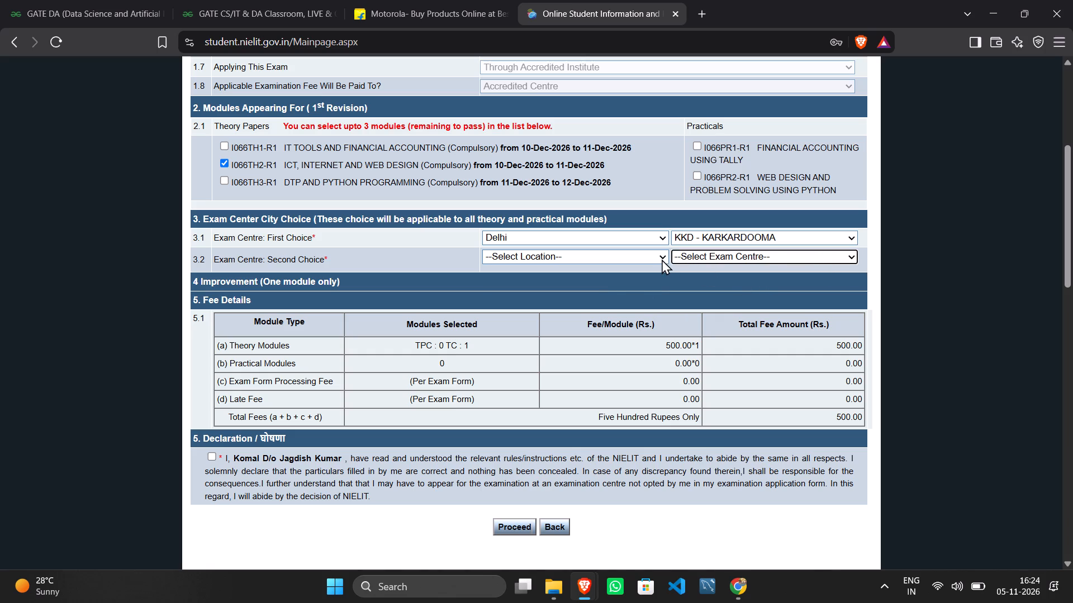
{"action": "left_click", "coordinate": [662, 259]}
{"action": "left_click", "coordinate": [612, 284]}
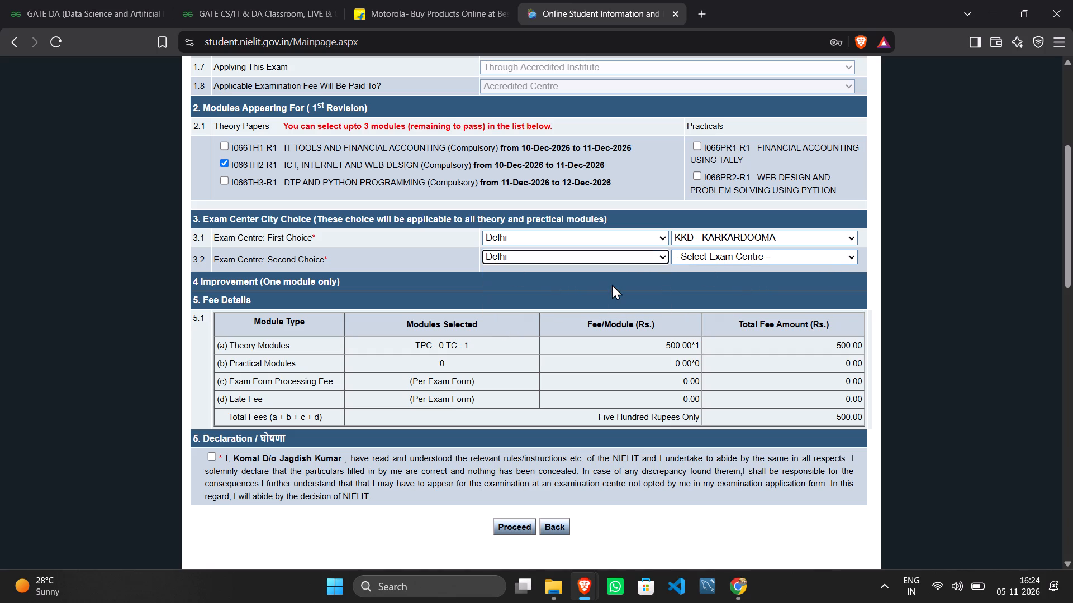
{"action": "left_click", "coordinate": [848, 254]}
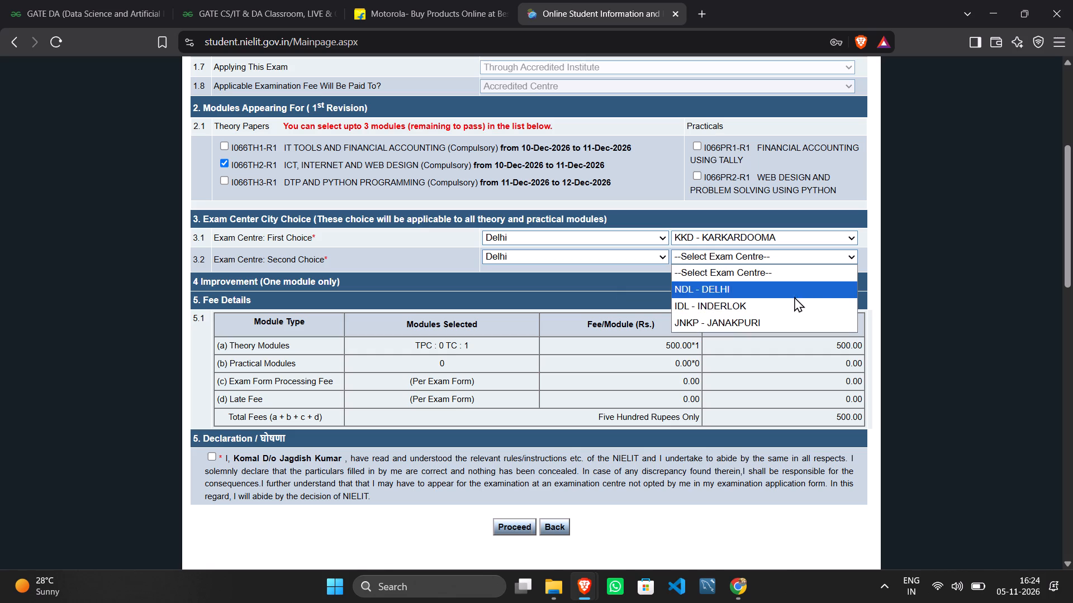
{"action": "left_click", "coordinate": [763, 316]}
Accept the candidate's declaration and proceed with the exam form, confirming the update.
{"action": "scroll", "coordinate": [763, 316], "scroll_direction": "down", "scroll_amount": 3}
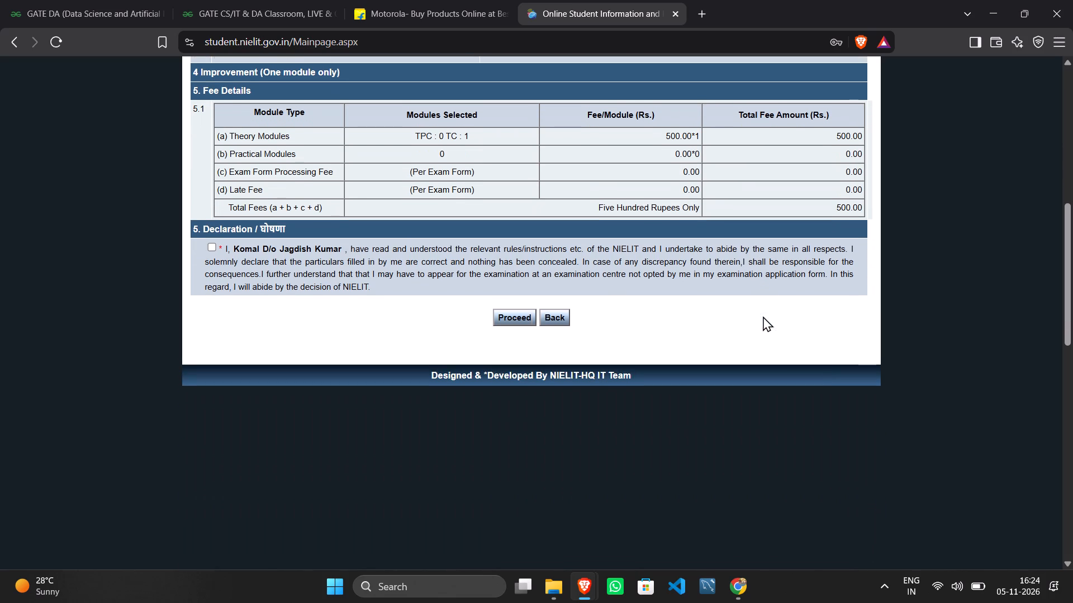
{"action": "left_click", "coordinate": [213, 247]}
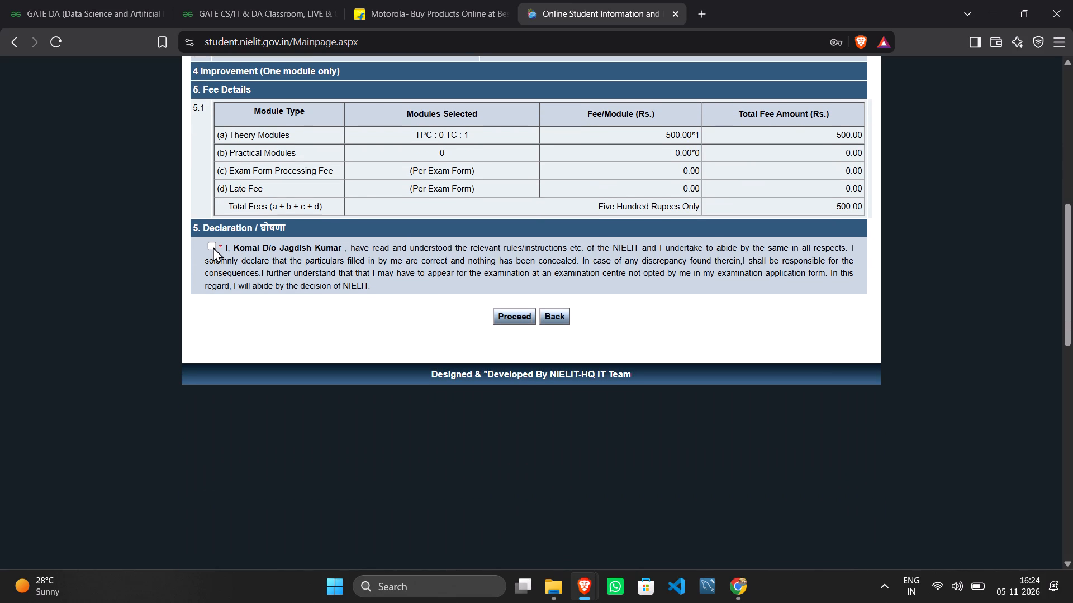
{"action": "left_click", "coordinate": [510, 317]}
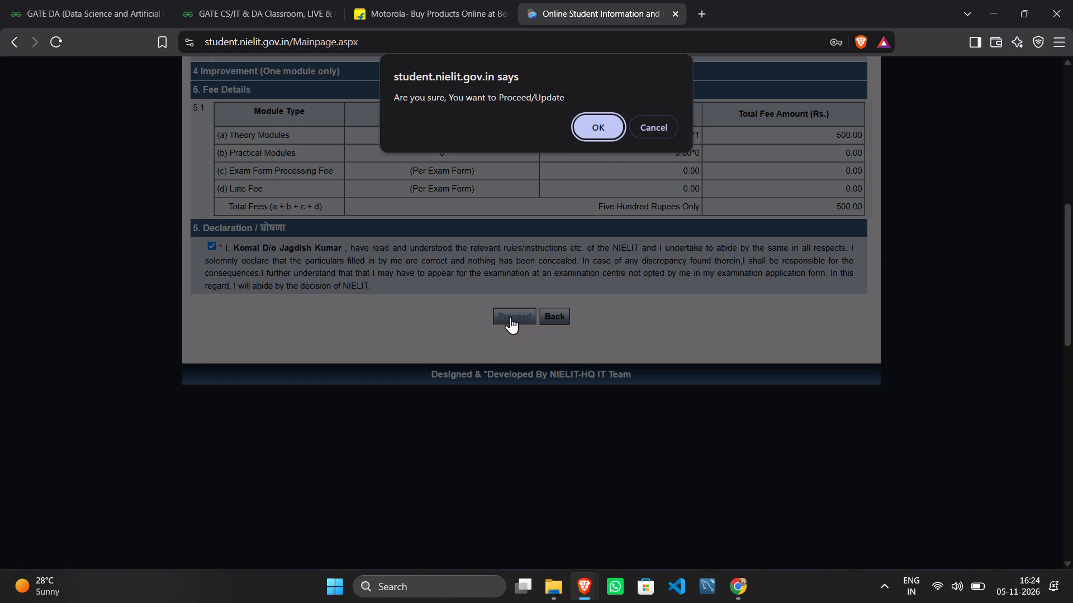
{"action": "left_click", "coordinate": [595, 122]}
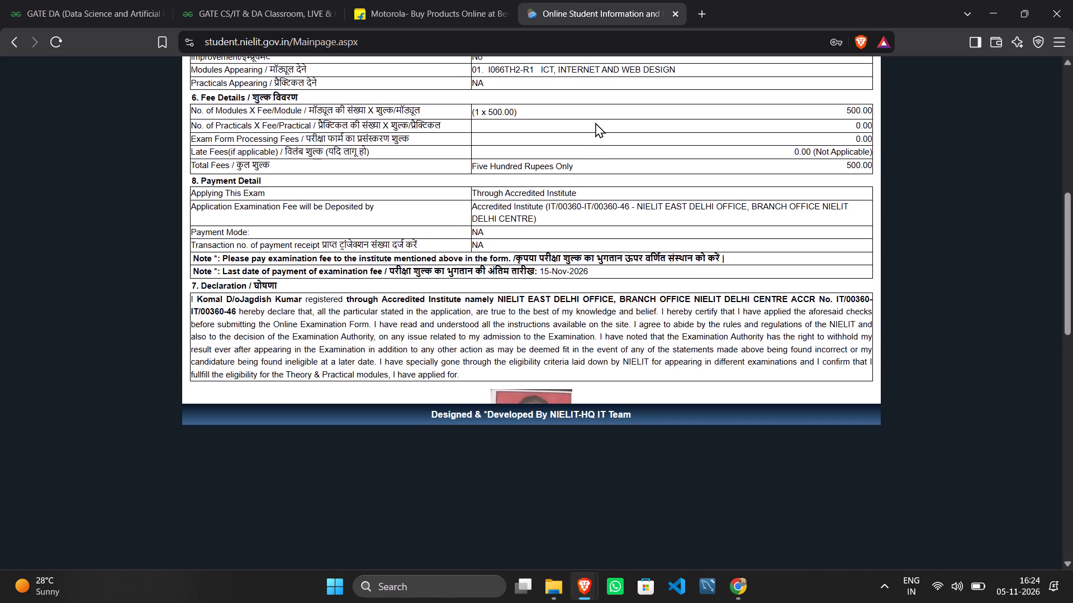
Make the final submission of the December 2026 examination form from its preview page.
{"action": "scroll", "coordinate": [595, 122], "scroll_direction": "down", "scroll_amount": 1}
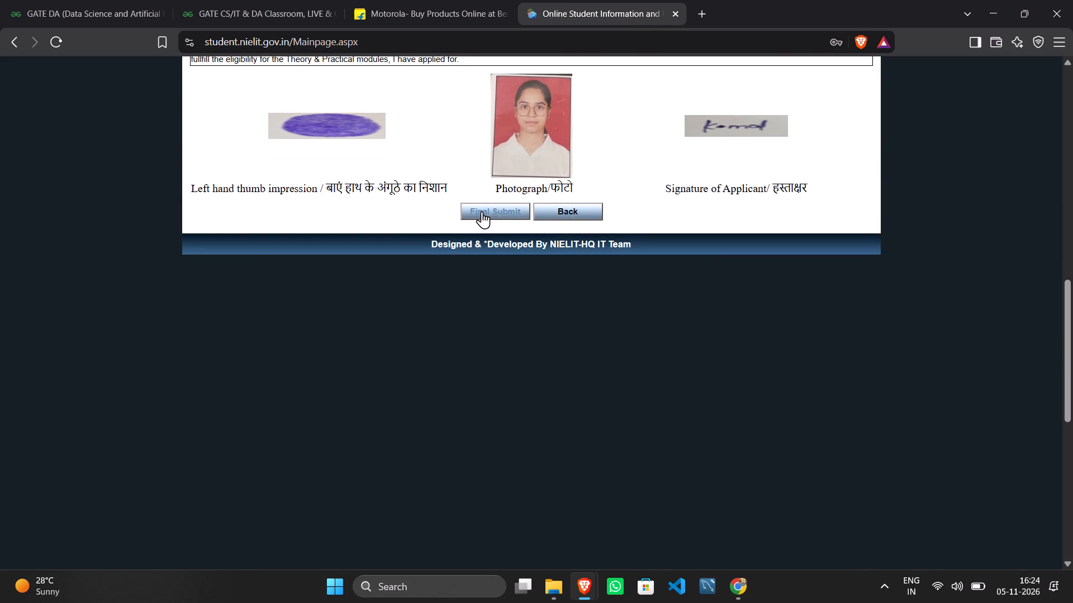
{"action": "left_click", "coordinate": [482, 211]}
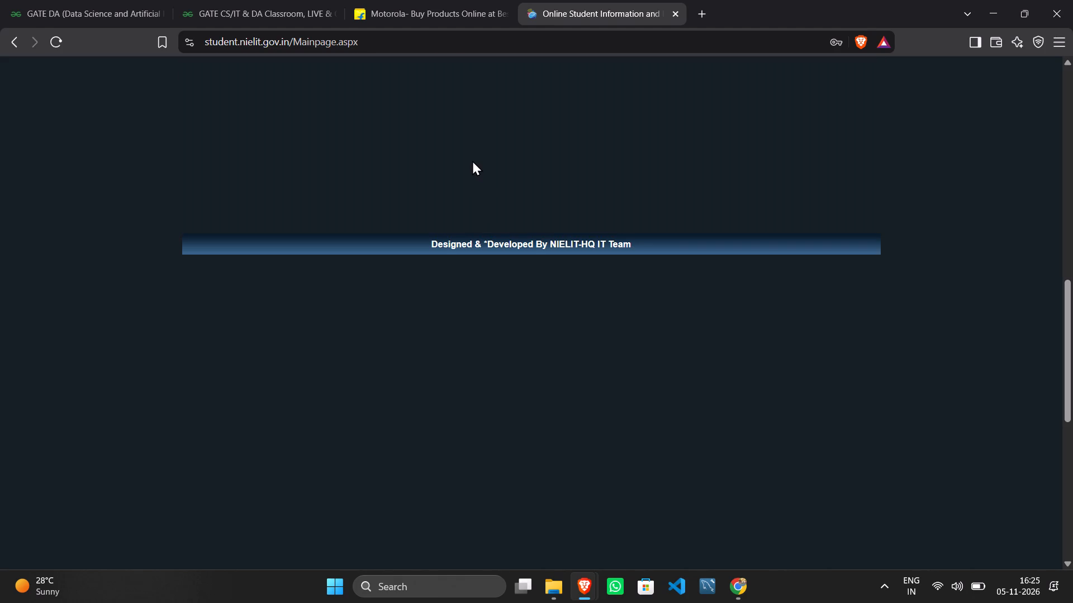
Check the application details on the submission confirmation page.
{"action": "scroll", "coordinate": [472, 160], "scroll_direction": "up", "scroll_amount": 4}
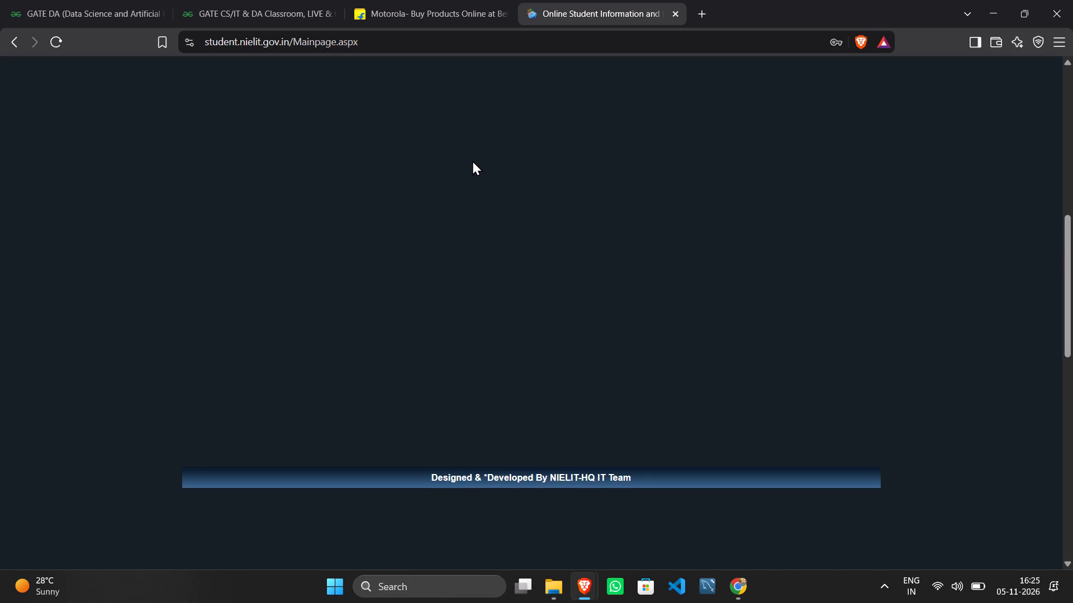
{"action": "scroll", "coordinate": [472, 160], "scroll_direction": "up", "scroll_amount": 5}
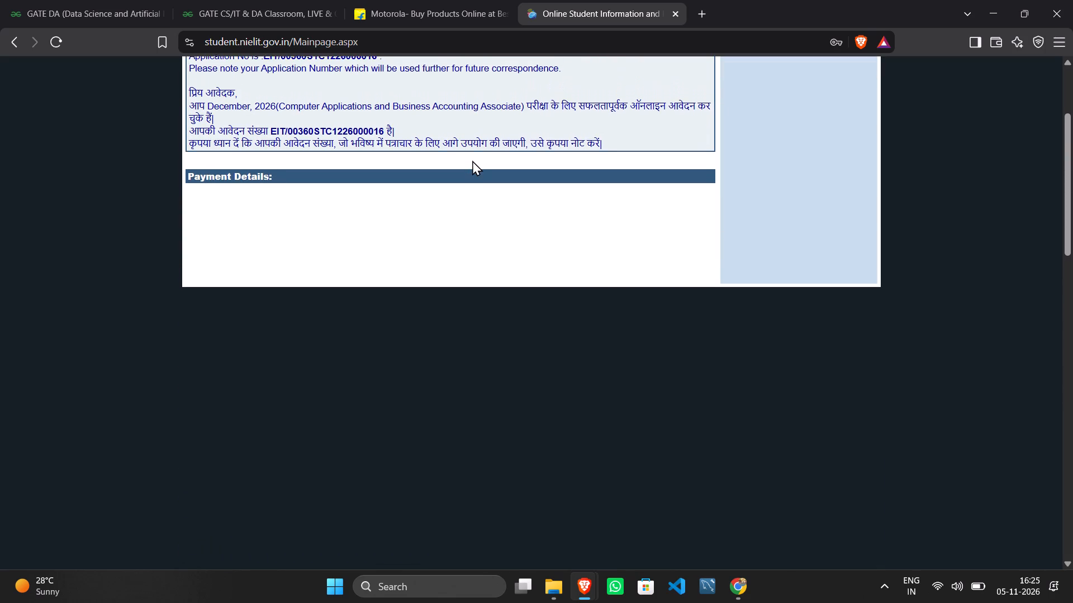
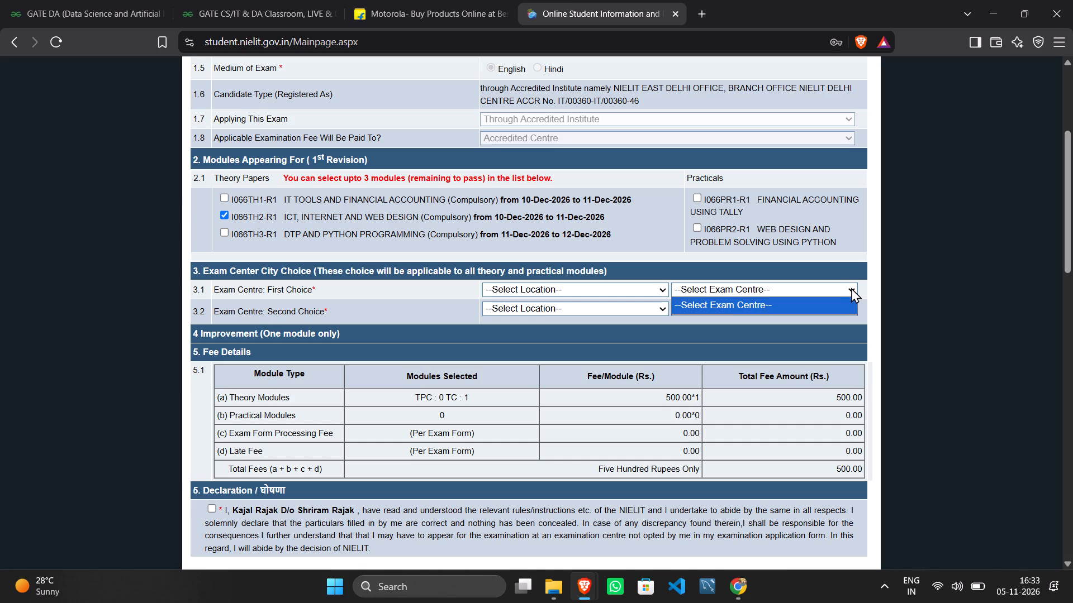
Set the first exam centre choice to location Delhi and centre KKD - KARKARDOOMA.
{"action": "left_click", "coordinate": [663, 285]}
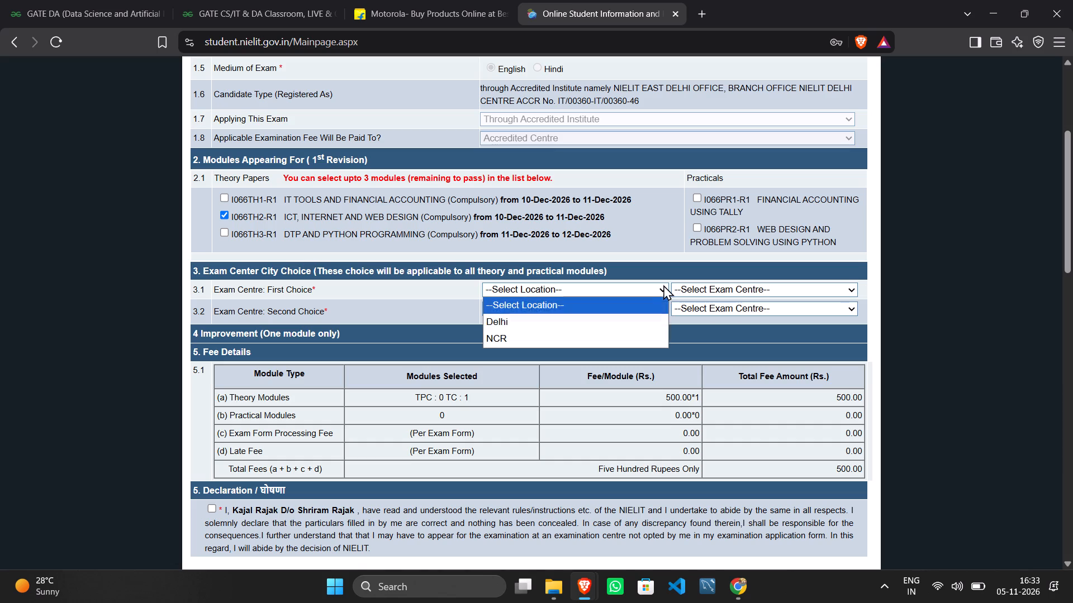
{"action": "left_click", "coordinate": [604, 326]}
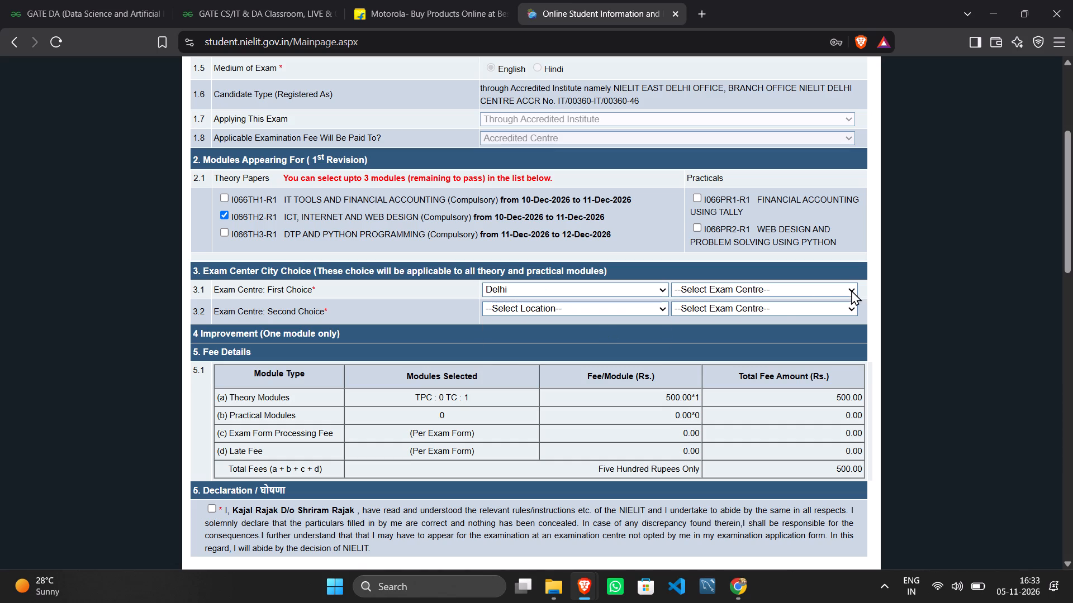
{"action": "left_click", "coordinate": [851, 291]}
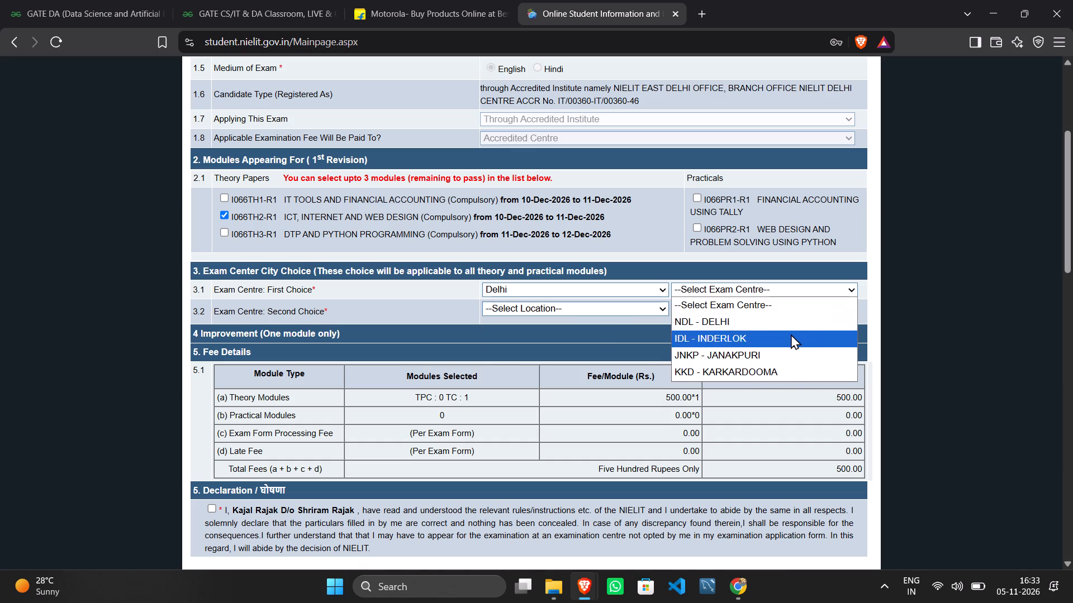
{"action": "left_click", "coordinate": [751, 370]}
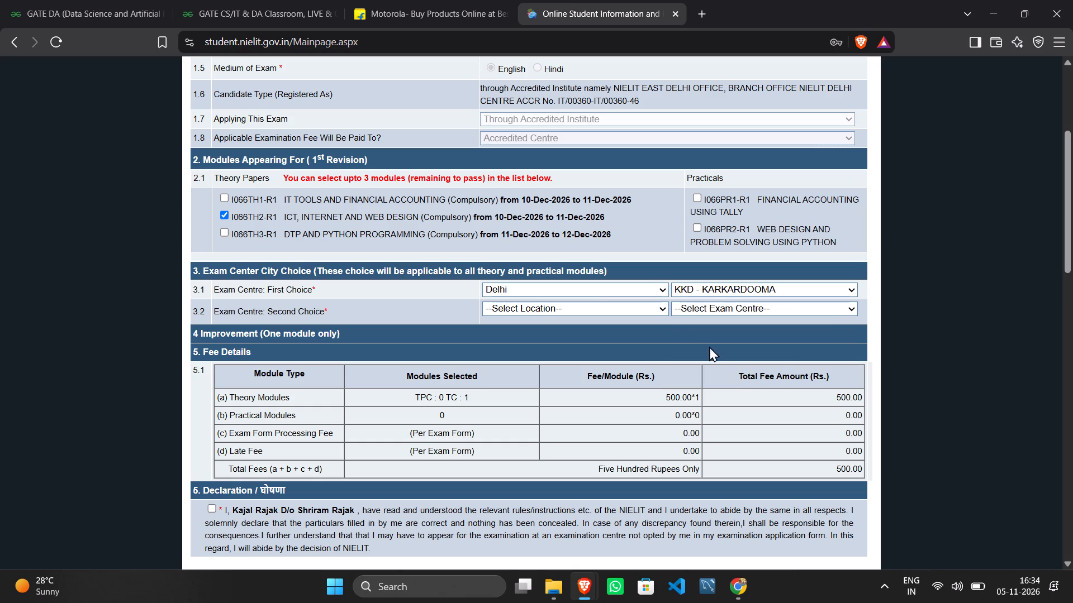
Set the second exam centre choice to location Delhi and centre JNKP - JANAKPURI.
{"action": "left_click", "coordinate": [663, 307]}
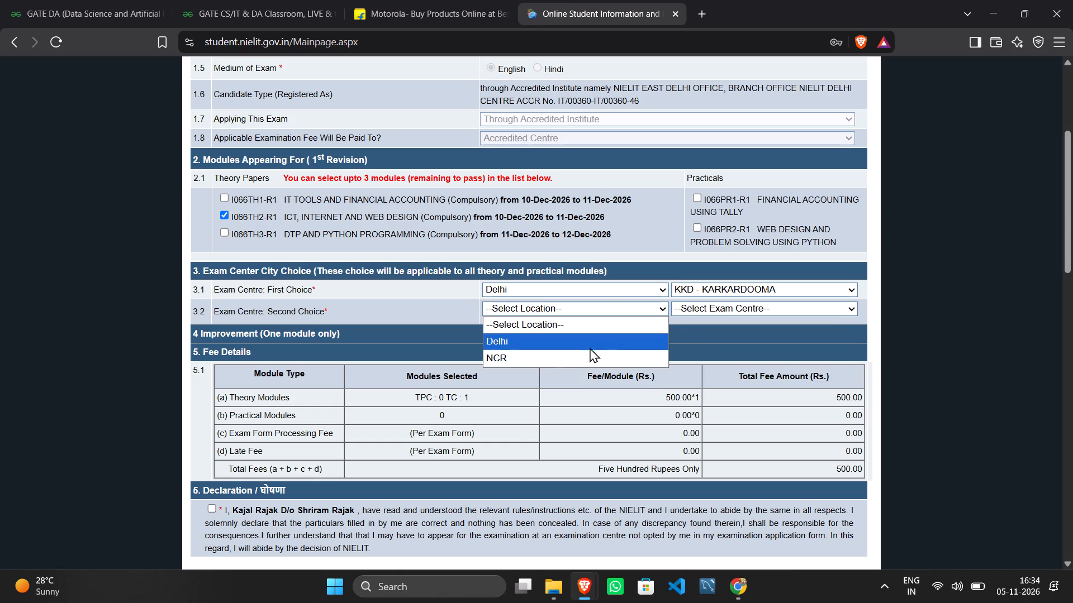
{"action": "left_click", "coordinate": [589, 344]}
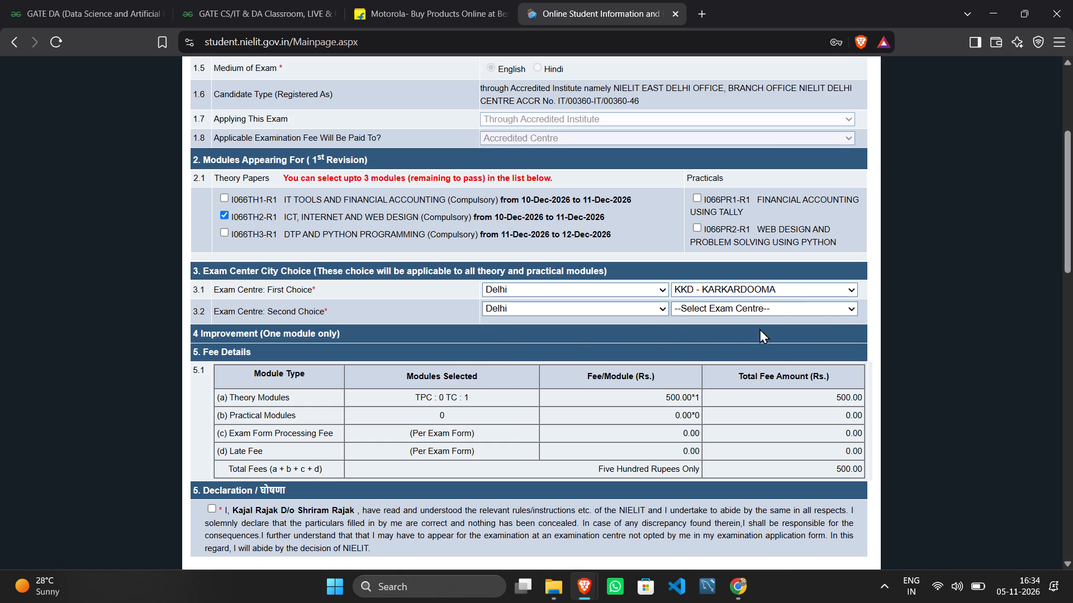
{"action": "left_click", "coordinate": [853, 307]}
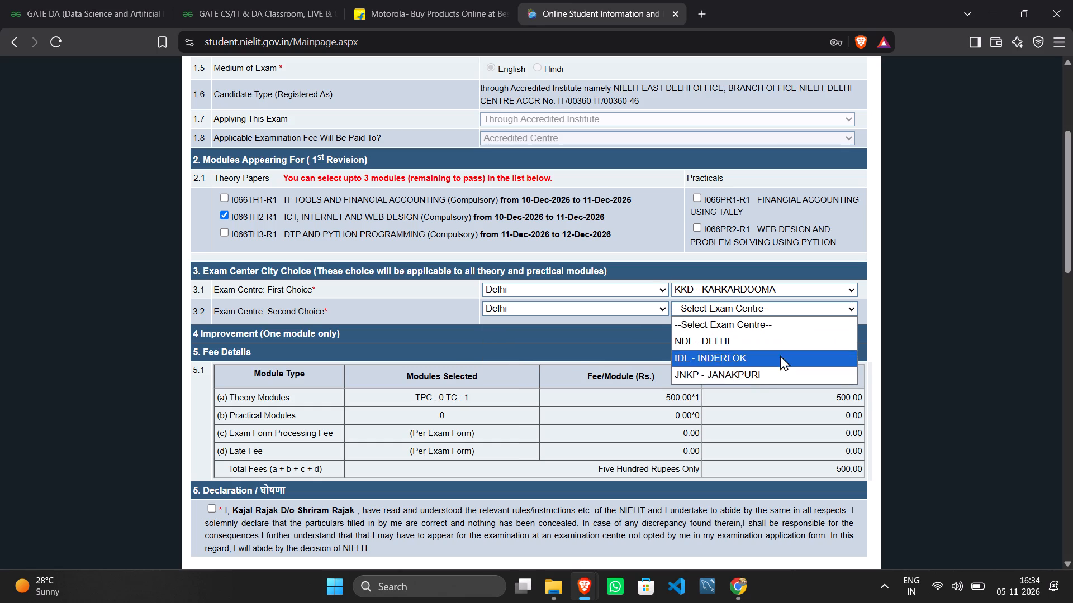
{"action": "left_click", "coordinate": [752, 374]}
Accept the candidate's declaration and proceed with the exam form, confirming the update.
{"action": "scroll", "coordinate": [752, 374], "scroll_direction": "down", "scroll_amount": 1}
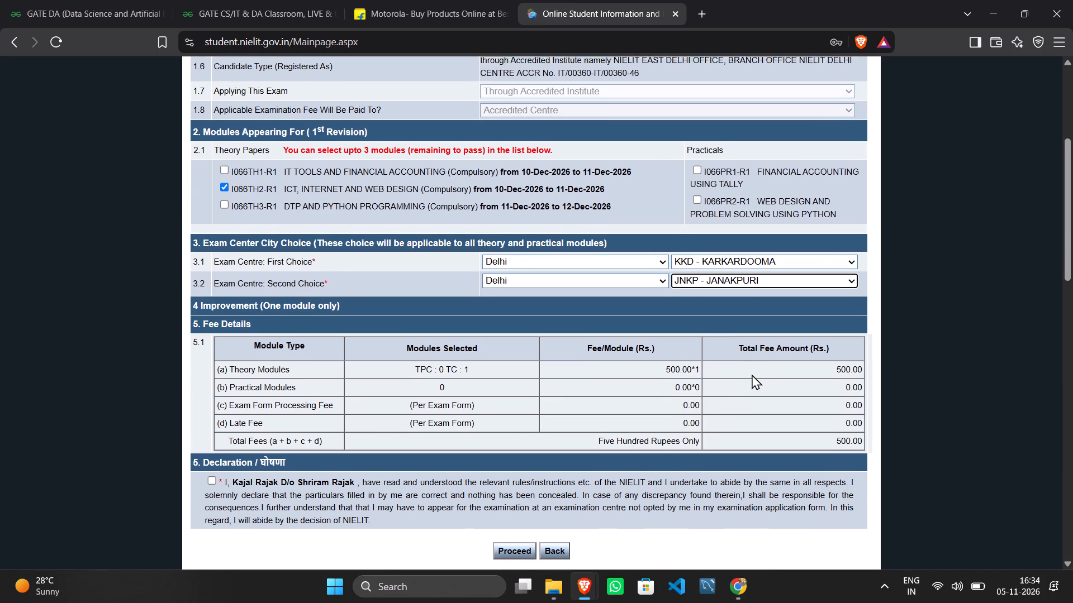
{"action": "scroll", "coordinate": [752, 374], "scroll_direction": "down", "scroll_amount": 1}
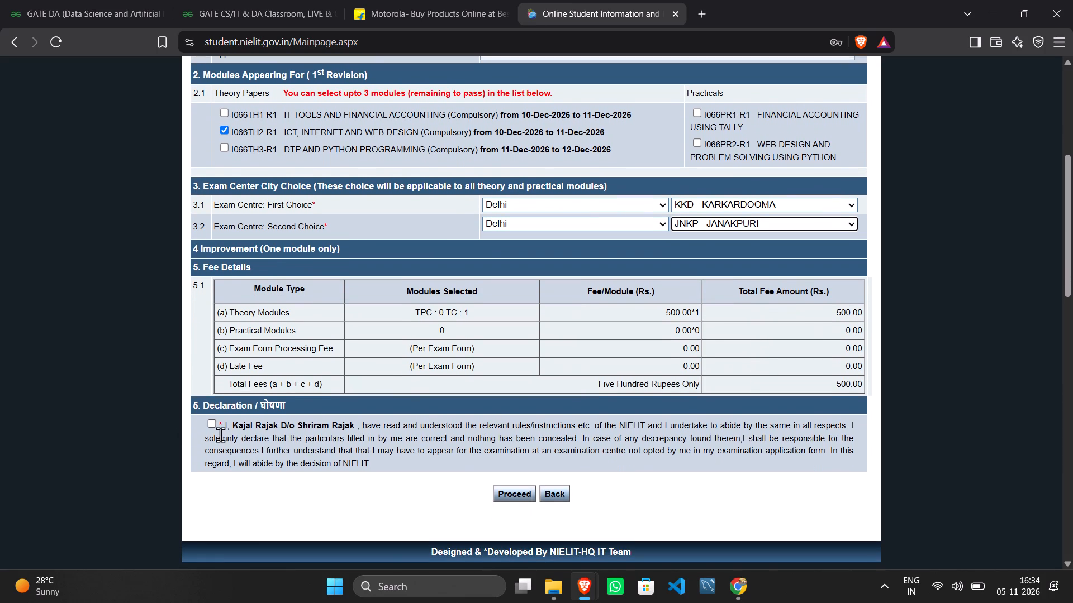
{"action": "left_click", "coordinate": [211, 423]}
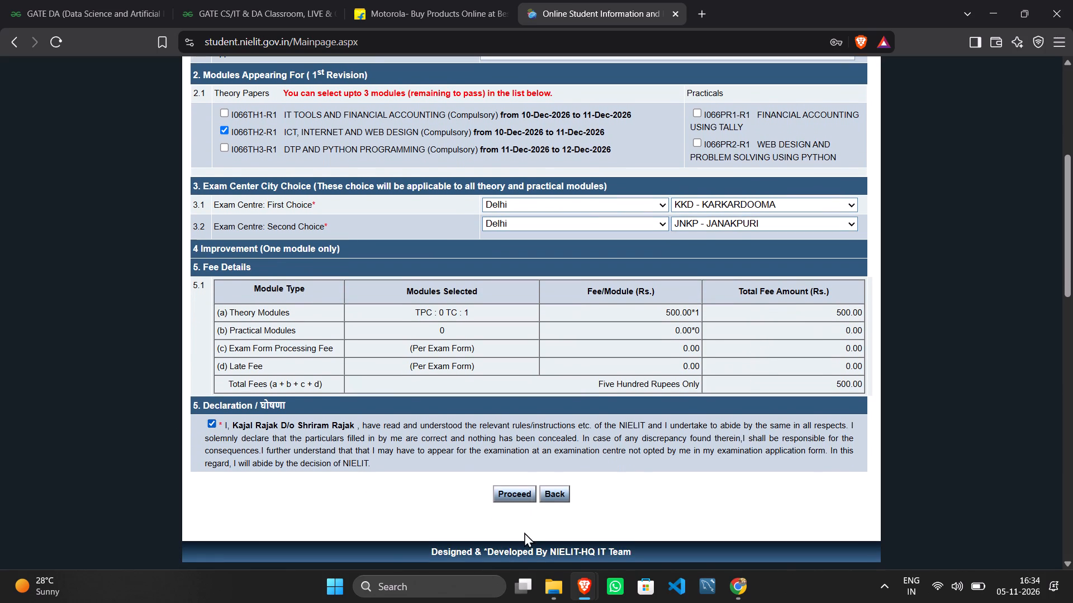
{"action": "left_click", "coordinate": [506, 492]}
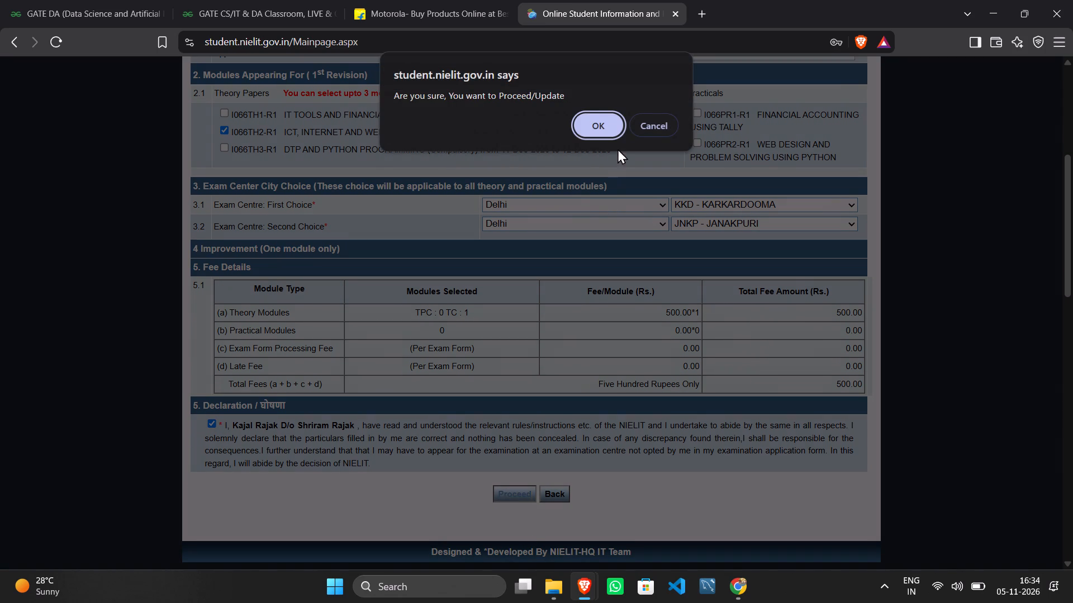
{"action": "left_click", "coordinate": [580, 130]}
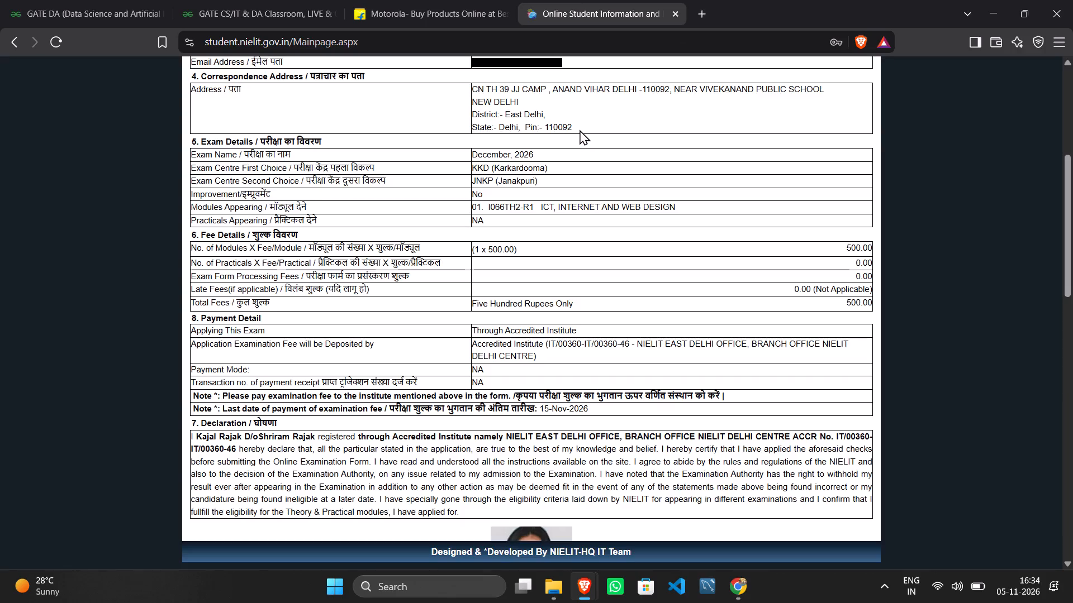
Make the final submission of the December 2026 examination form from its preview page.
{"action": "scroll", "coordinate": [580, 130], "scroll_direction": "down", "scroll_amount": 4}
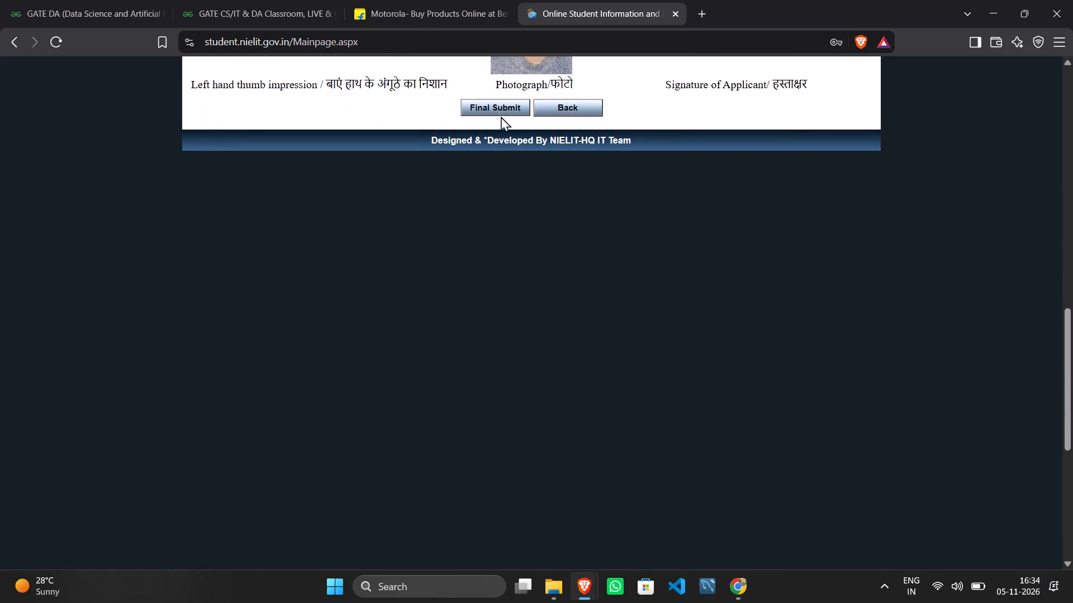
{"action": "left_click", "coordinate": [495, 104]}
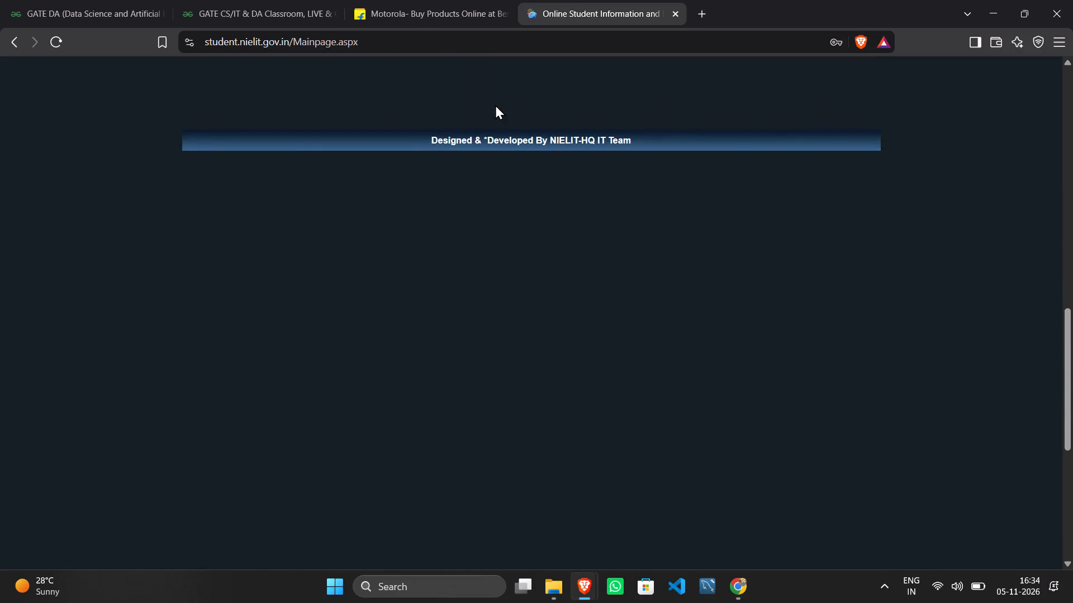
Check the application details on the submission confirmation page.
{"action": "scroll", "coordinate": [499, 218], "scroll_direction": "up", "scroll_amount": 4}
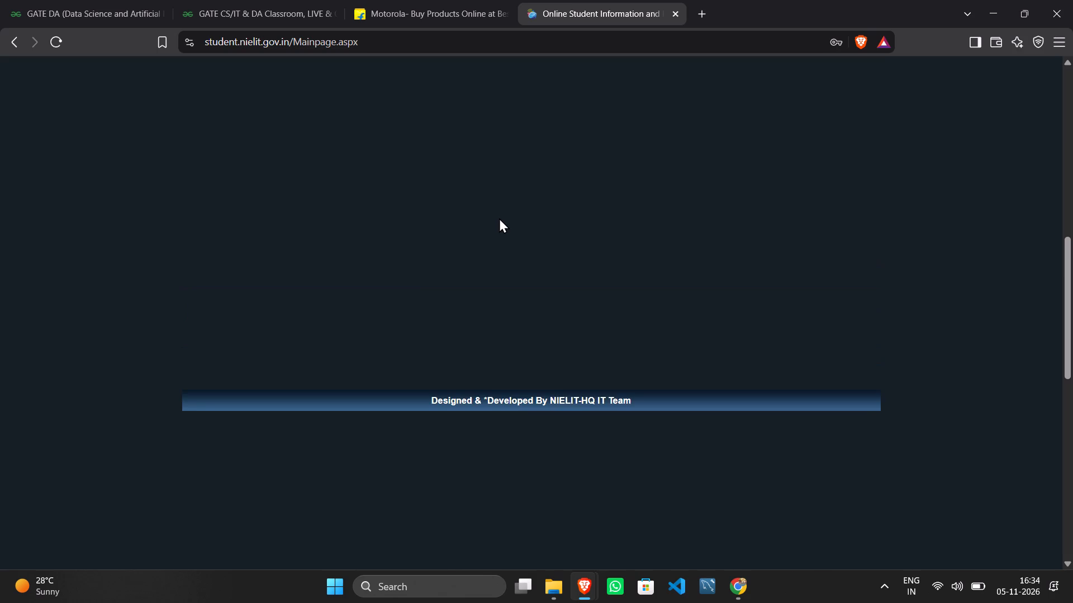
{"action": "scroll", "coordinate": [499, 218], "scroll_direction": "up", "scroll_amount": 8}
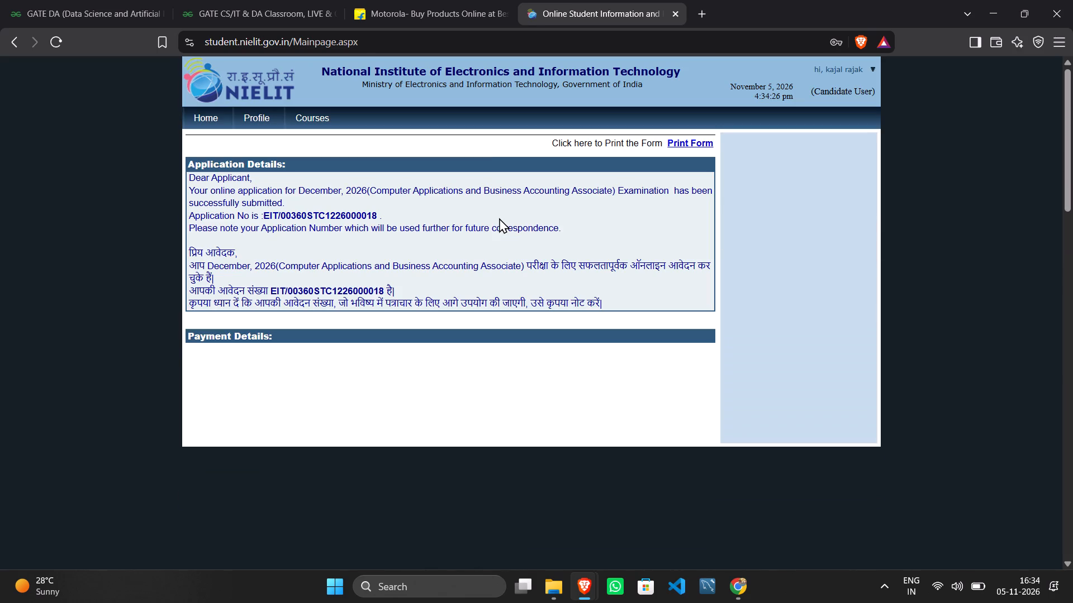
{"action": "scroll", "coordinate": [499, 218], "scroll_direction": "up", "scroll_amount": 4}
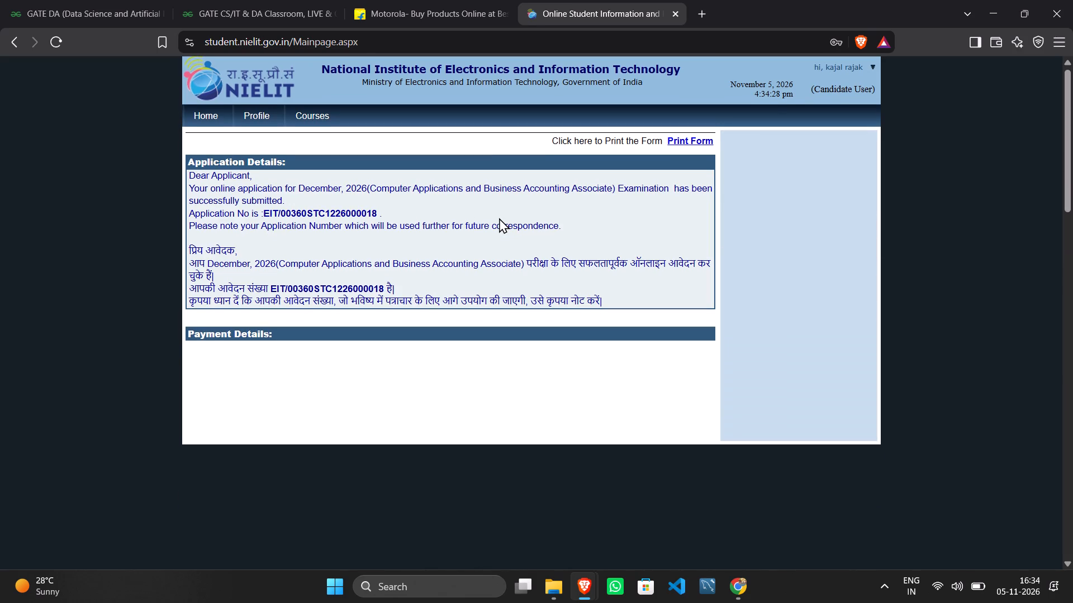
{"action": "scroll", "coordinate": [499, 218], "scroll_direction": "up", "scroll_amount": 4}
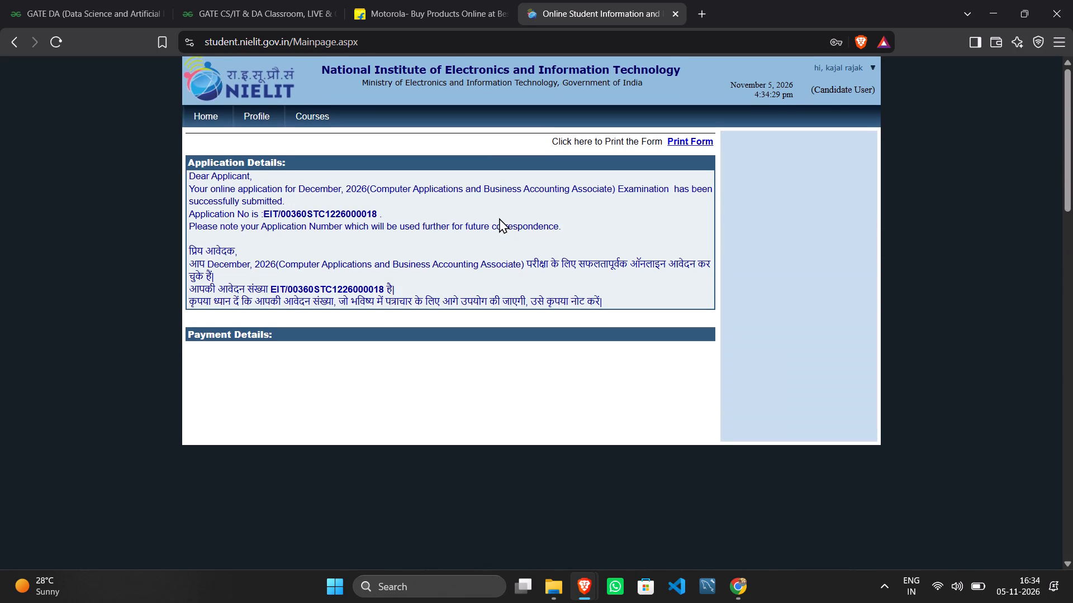
Open the printable version of the submitted examination form in an enlarged window, review its details and minimize it.
{"action": "left_click", "coordinate": [874, 66]}
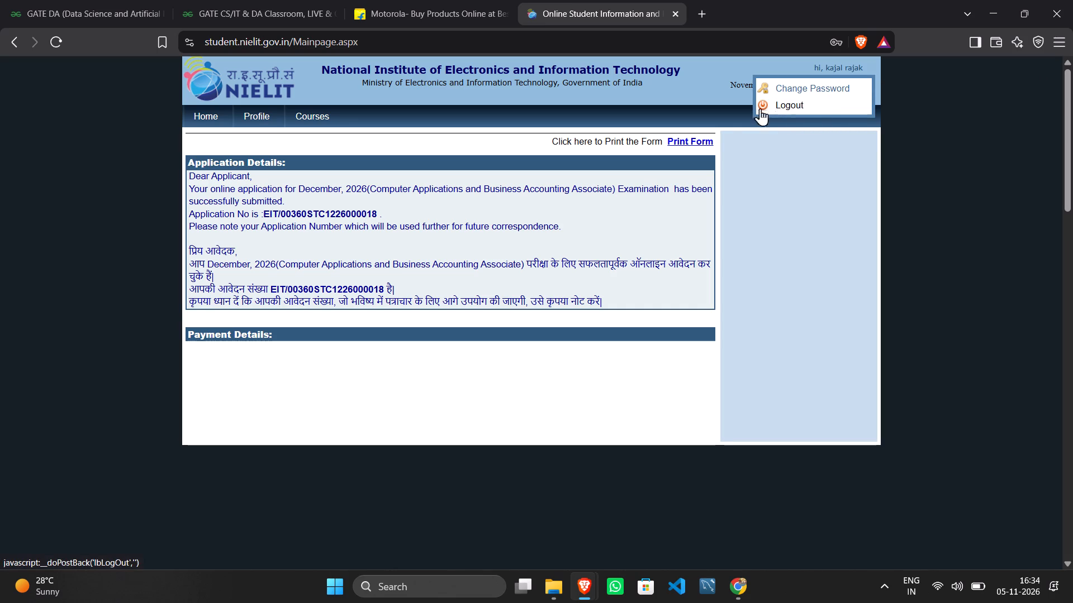
{"action": "left_click", "coordinate": [687, 141]}
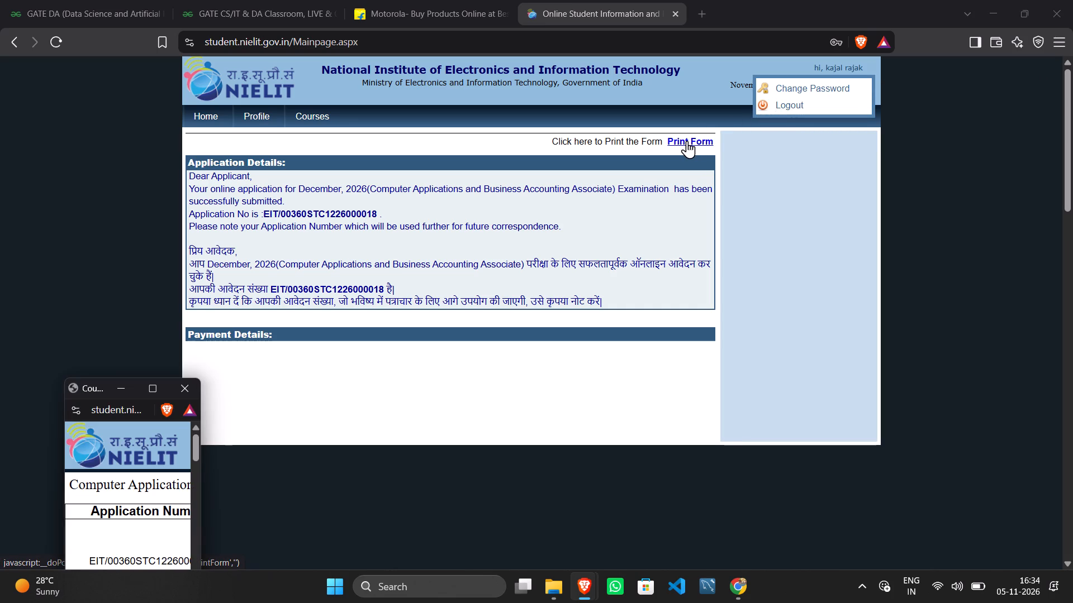
{"action": "left_click", "coordinate": [146, 392]}
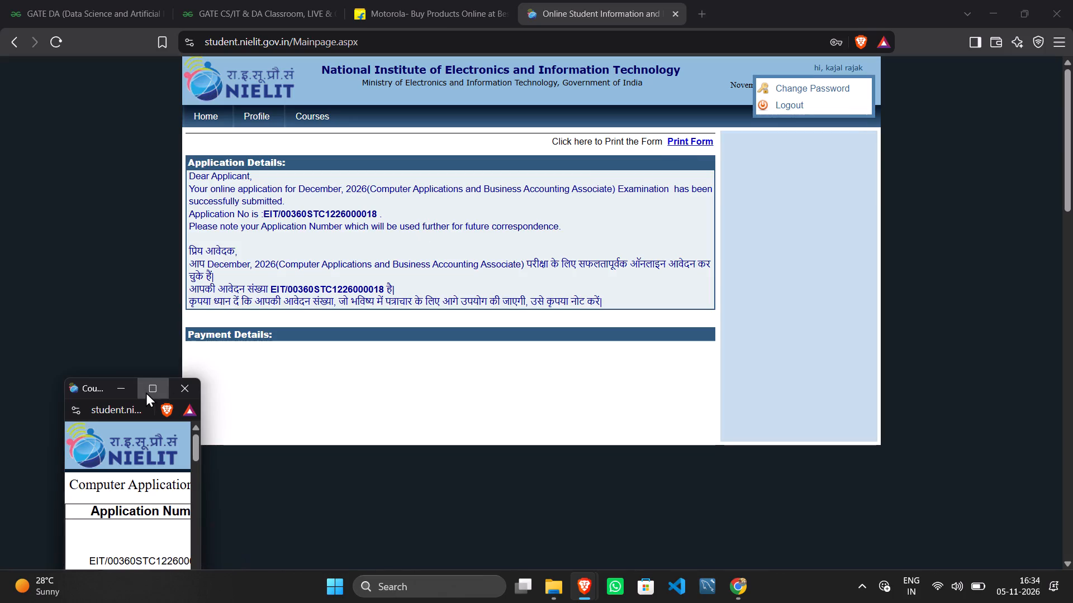
{"action": "scroll", "coordinate": [382, 410], "scroll_direction": "down", "scroll_amount": 5}
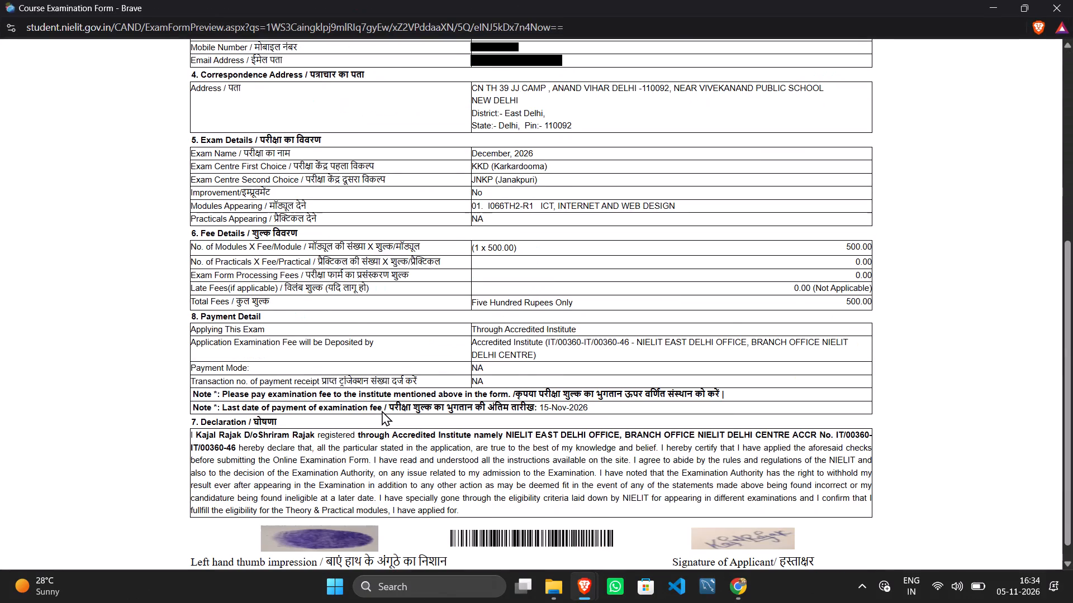
{"action": "scroll", "coordinate": [382, 410], "scroll_direction": "down", "scroll_amount": 1}
{"action": "scroll", "coordinate": [382, 410], "scroll_direction": "up", "scroll_amount": 7}
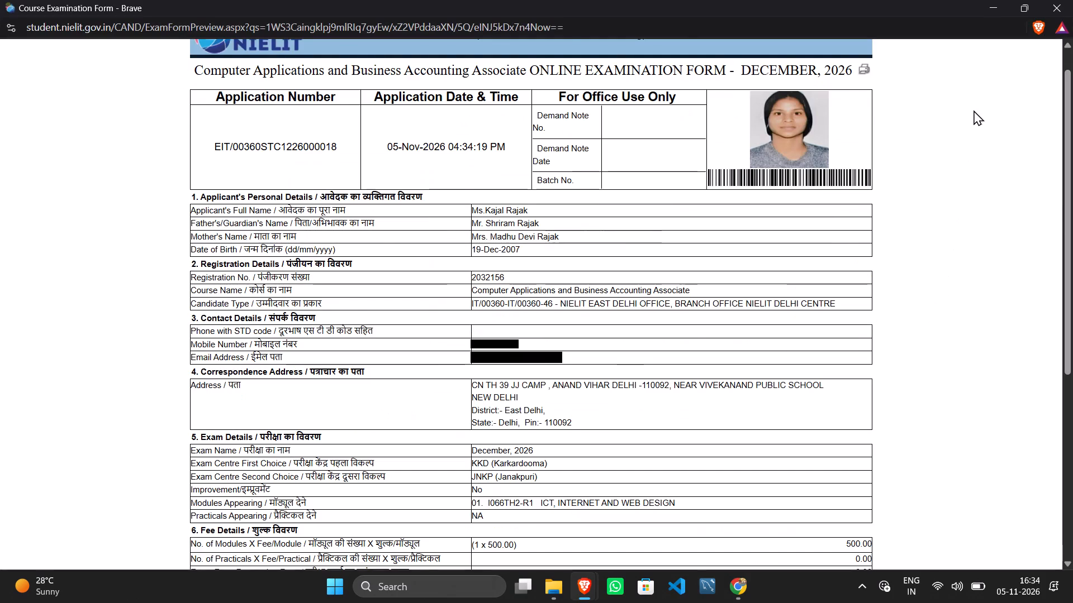
{"action": "left_click", "coordinate": [990, 4]}
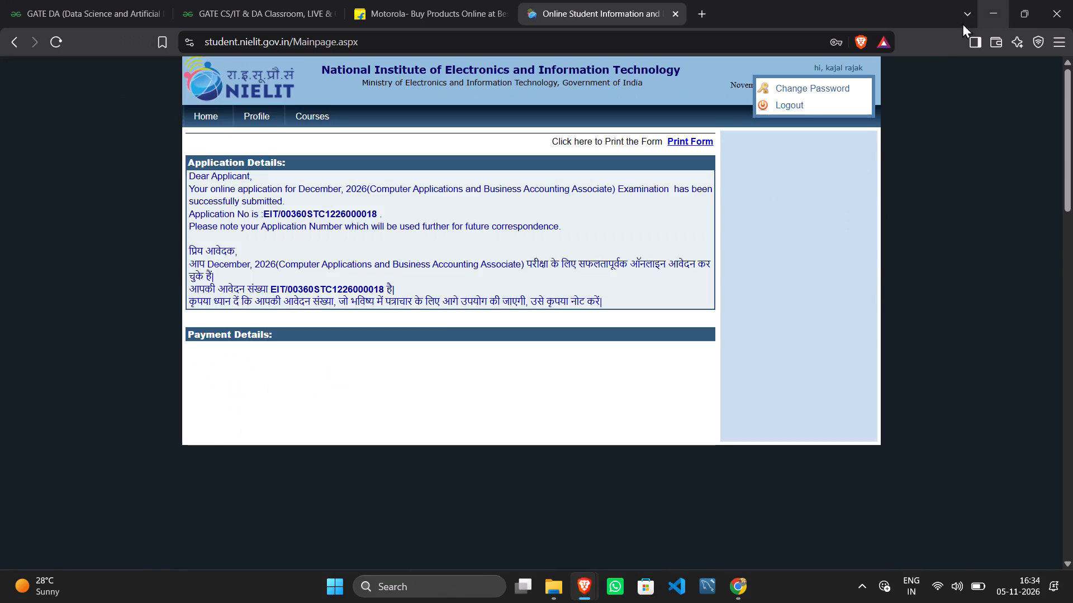
Log out of the candidate's account and dismiss the logout message.
{"action": "left_click", "coordinate": [781, 104]}
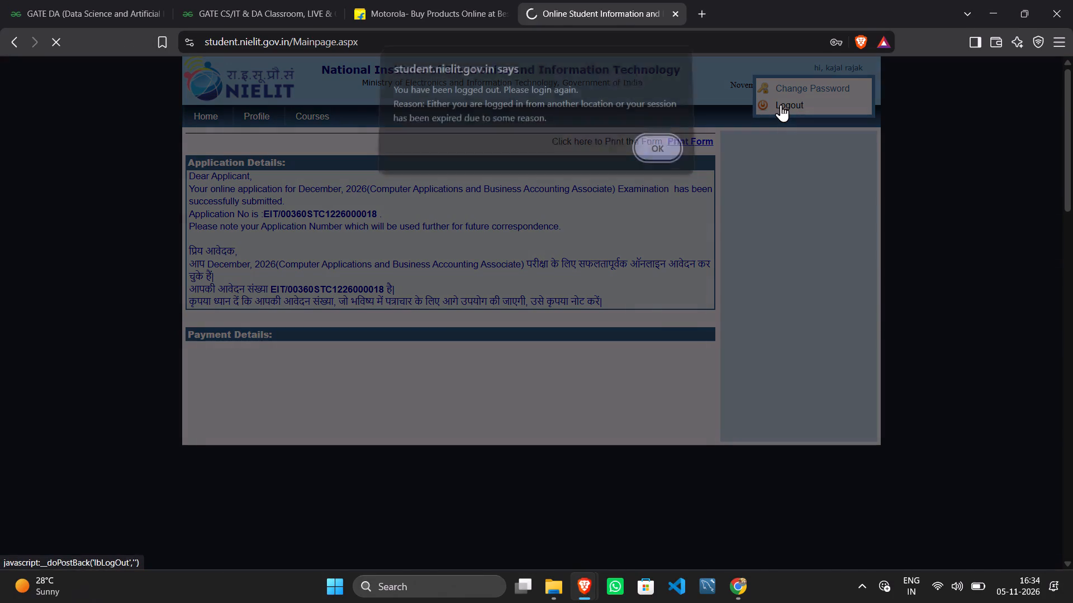
{"action": "left_click", "coordinate": [656, 152]}
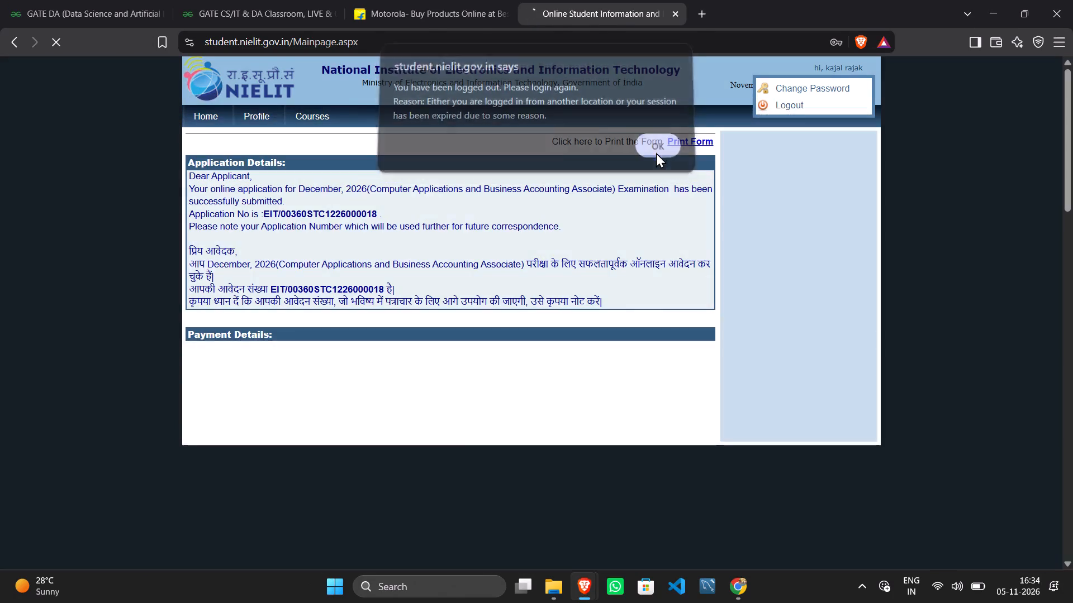
{"action": "left_click", "coordinate": [618, 142]}
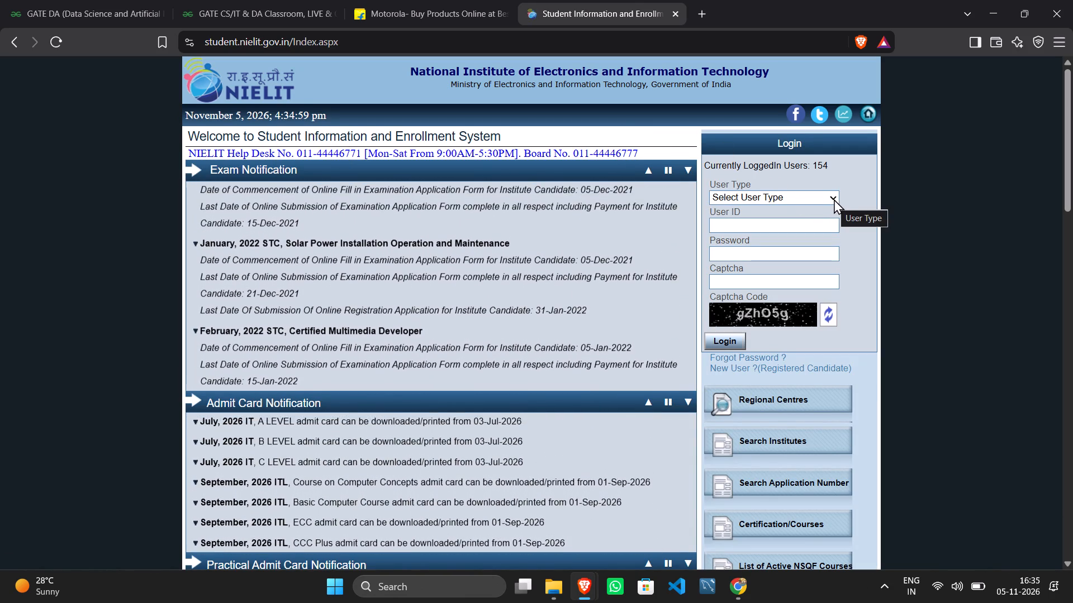
Set the login user type to Candidate and enter the captcha code.
{"action": "left_click", "coordinate": [836, 198]}
{"action": "left_click", "coordinate": [775, 228]}
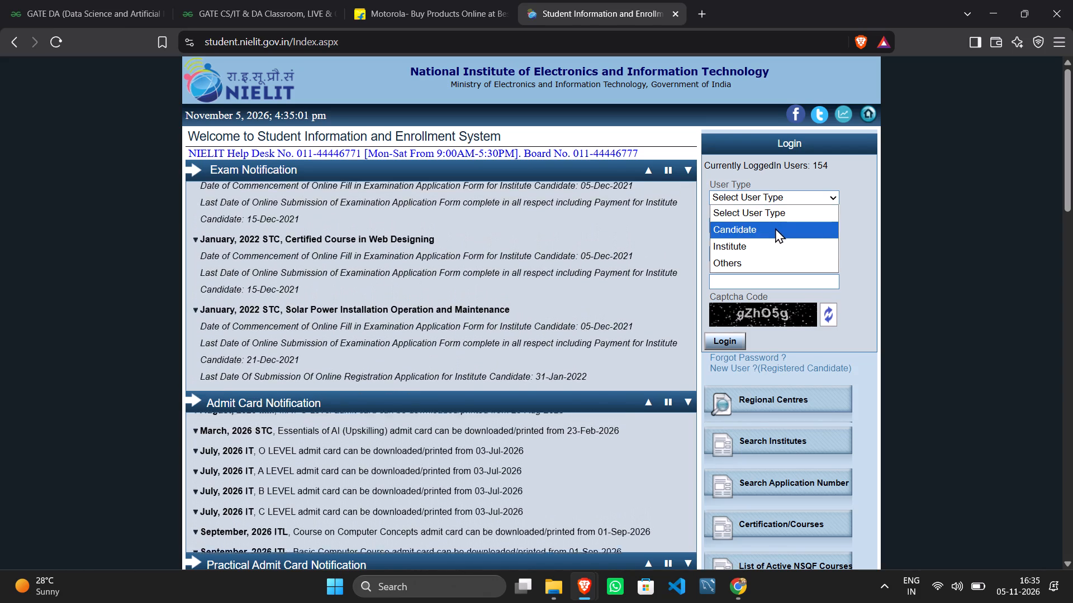
{"action": "left_click", "coordinate": [747, 281]}
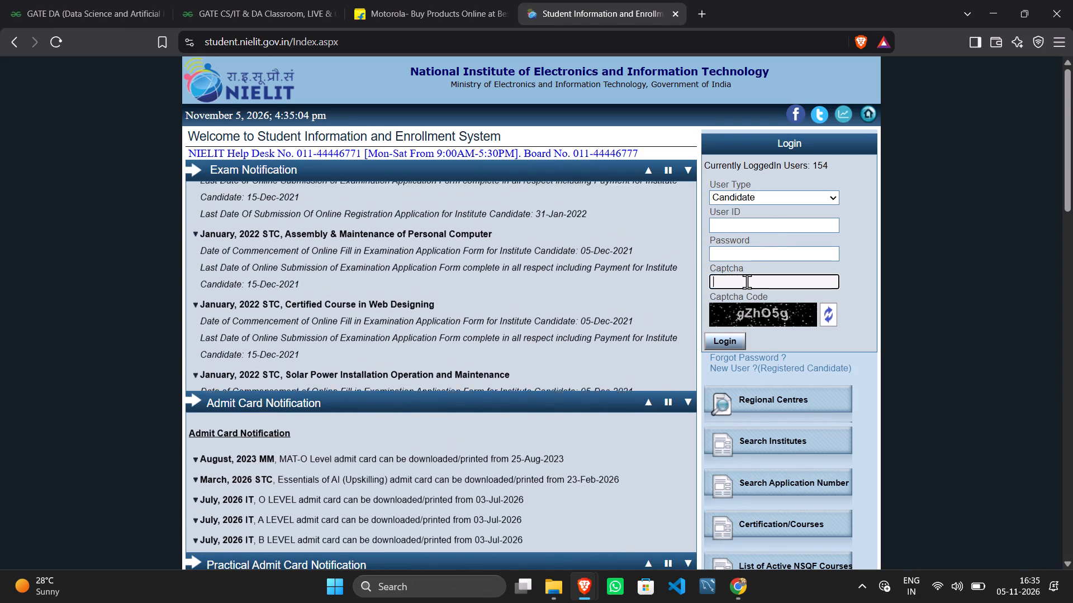
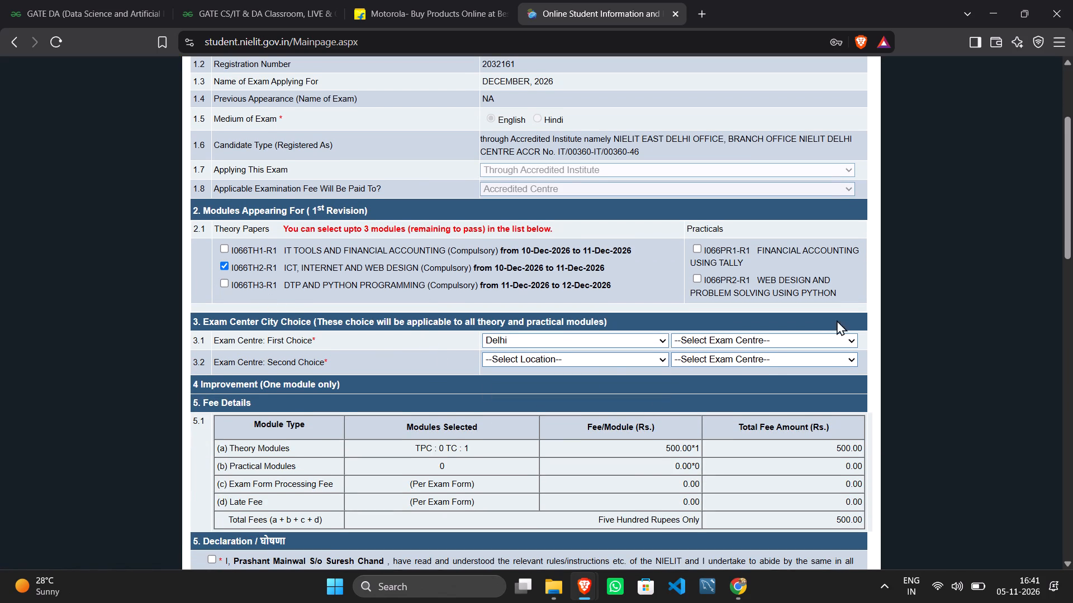
Set the first exam centre choice to KKD - KARKARDOOMA and the second choice to Delhi, JNKP - JANAKPURI.
{"action": "left_click", "coordinate": [849, 338]}
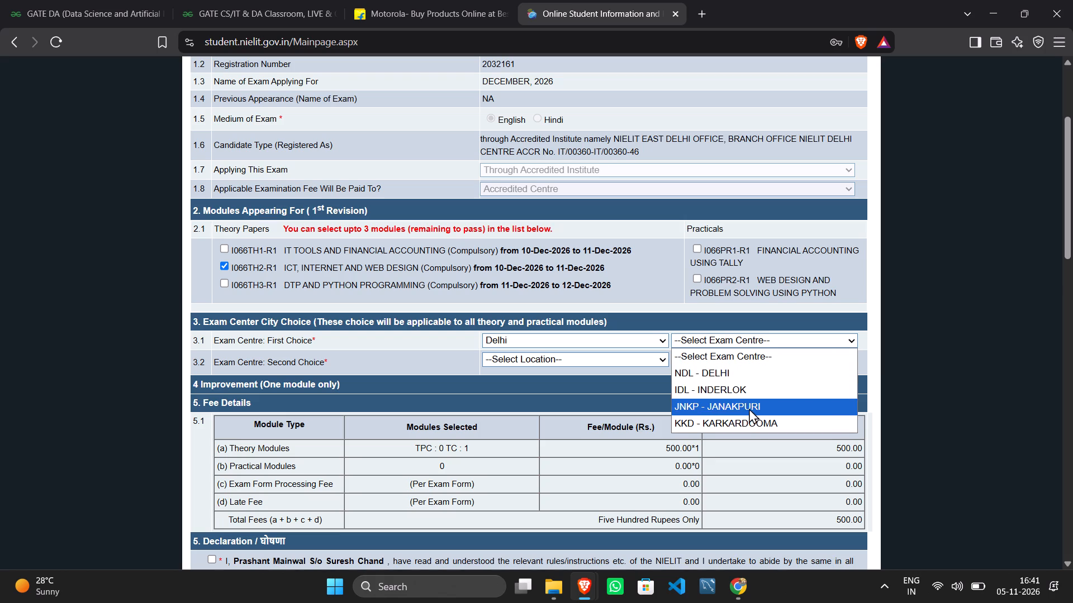
{"action": "left_click", "coordinate": [752, 425]}
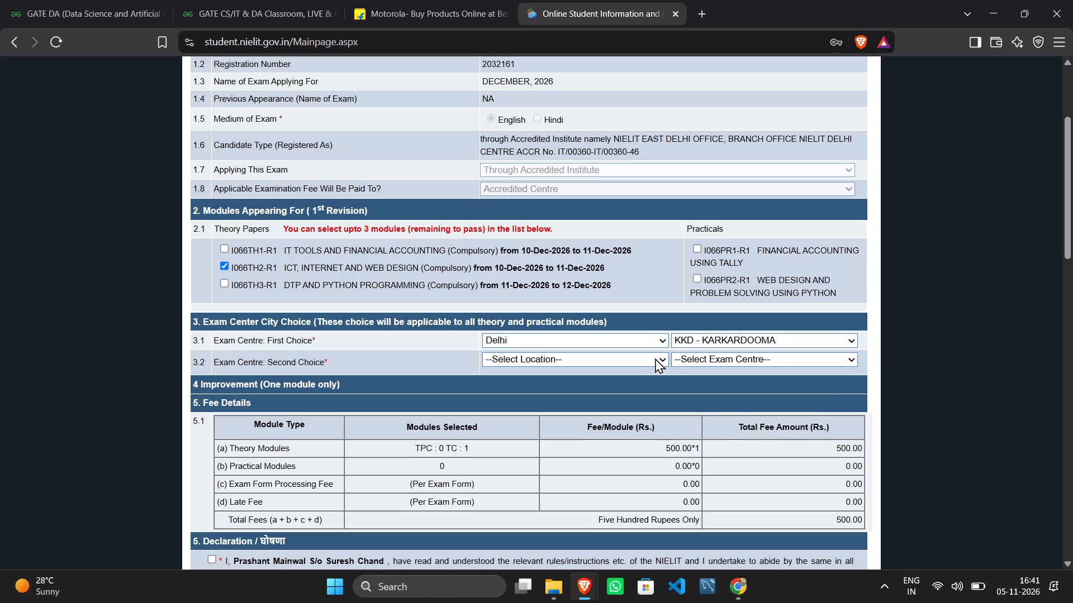
{"action": "left_click", "coordinate": [664, 355]}
{"action": "left_click", "coordinate": [576, 385]}
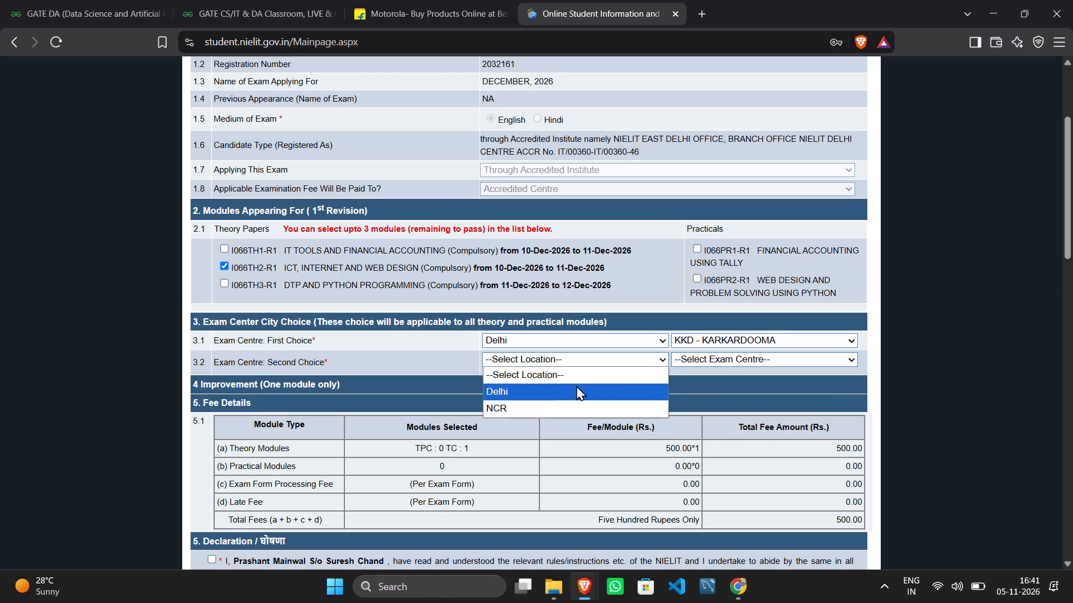
{"action": "left_click", "coordinate": [849, 356]}
{"action": "left_click", "coordinate": [734, 421]}
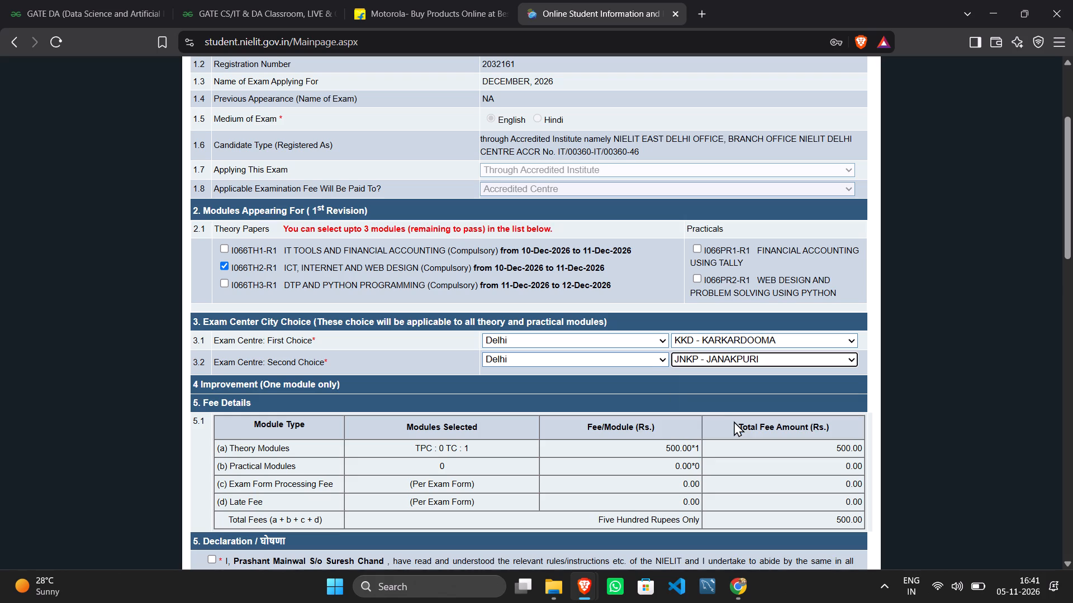
Accept the declaration and take the examination form through confirmation to its final submission.
{"action": "scroll", "coordinate": [694, 418], "scroll_direction": "down", "scroll_amount": 3}
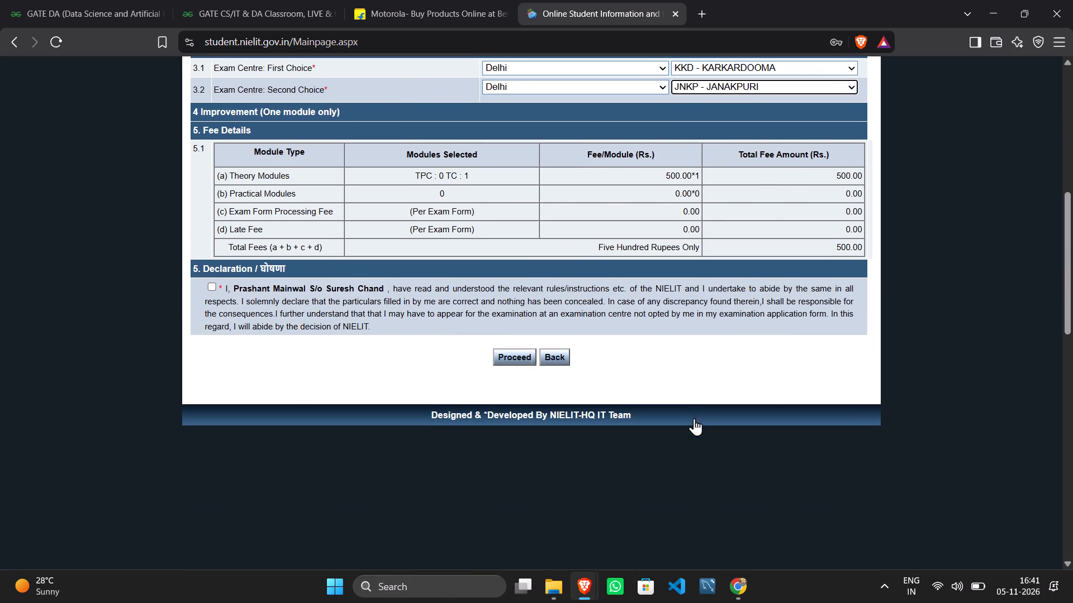
{"action": "left_click", "coordinate": [213, 287]}
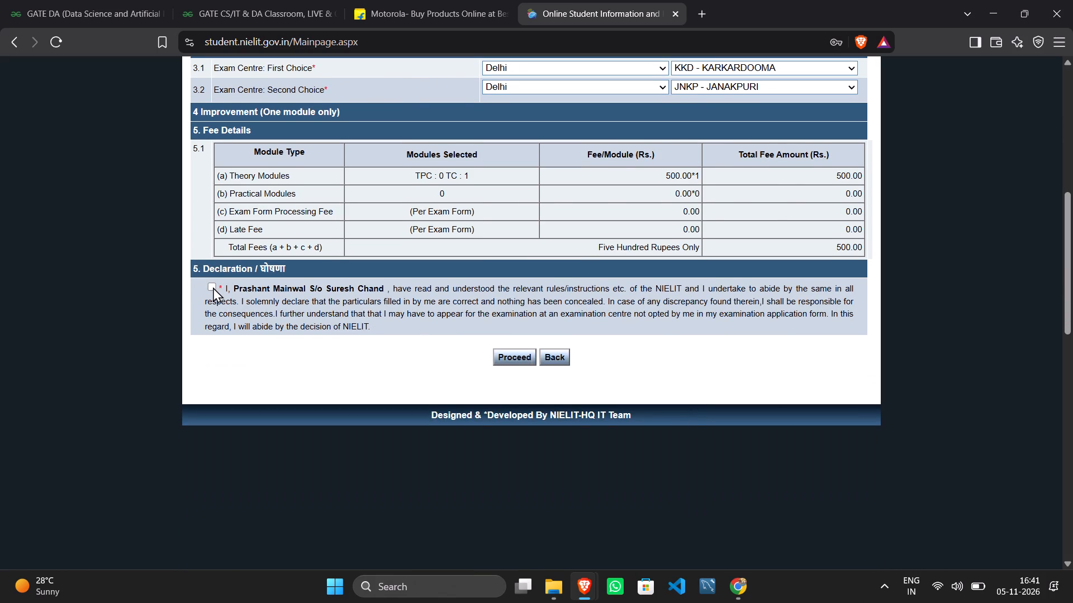
{"action": "left_click", "coordinate": [514, 353]}
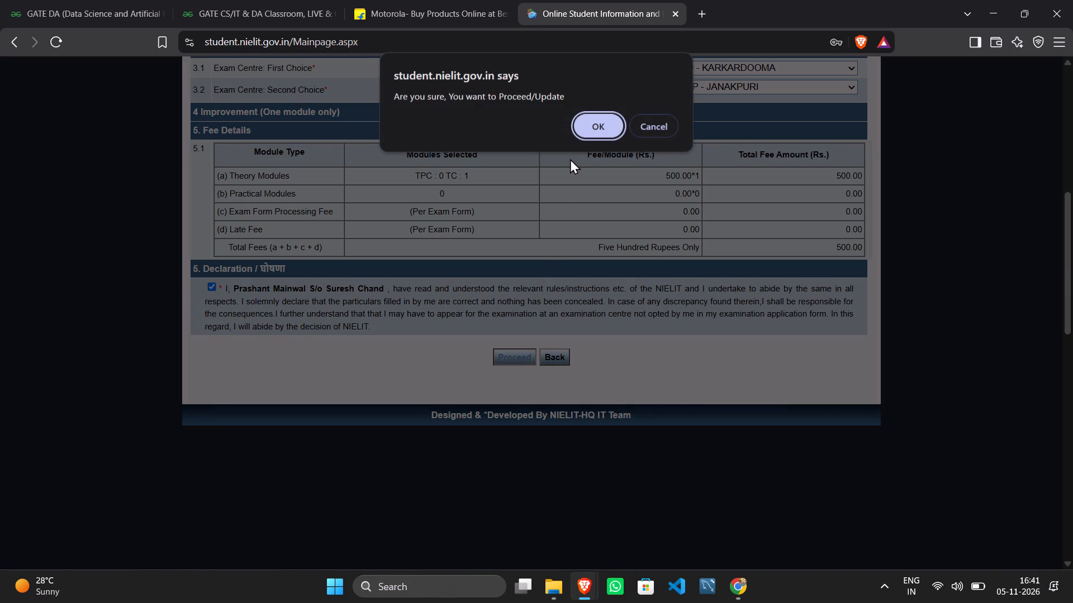
{"action": "left_click", "coordinate": [588, 126]}
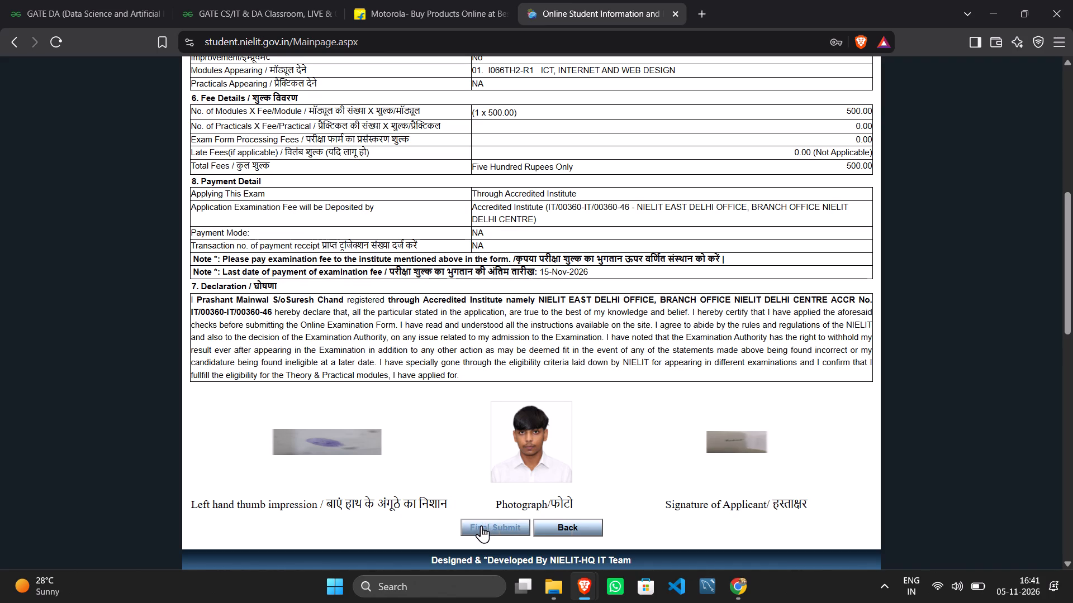
{"action": "left_click", "coordinate": [481, 525]}
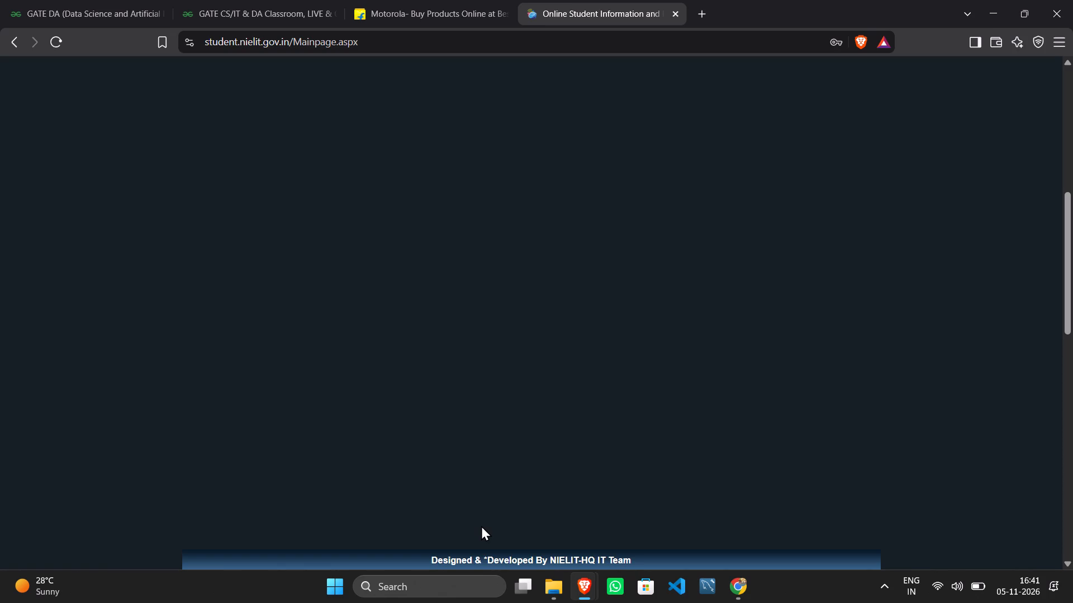
Check the application details on the submission confirmation page.
{"action": "scroll", "coordinate": [544, 344], "scroll_direction": "up", "scroll_amount": 3}
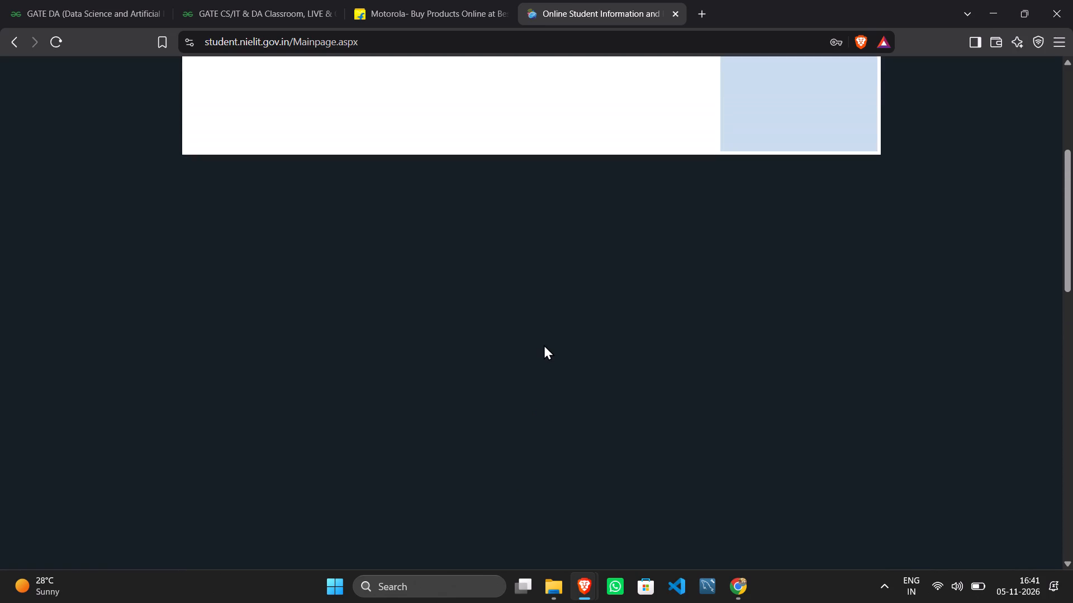
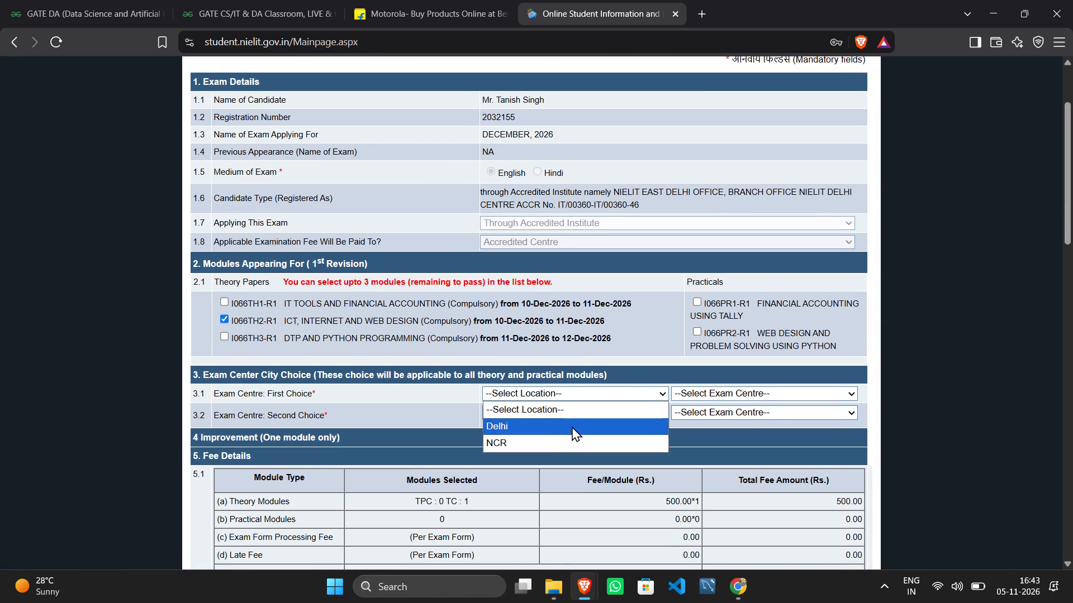
Set the first exam centre choice to Delhi, KKD - KARKARDOOMA and the second choice to Delhi, JNKP - JANAKPURI.
{"action": "left_click", "coordinate": [572, 426]}
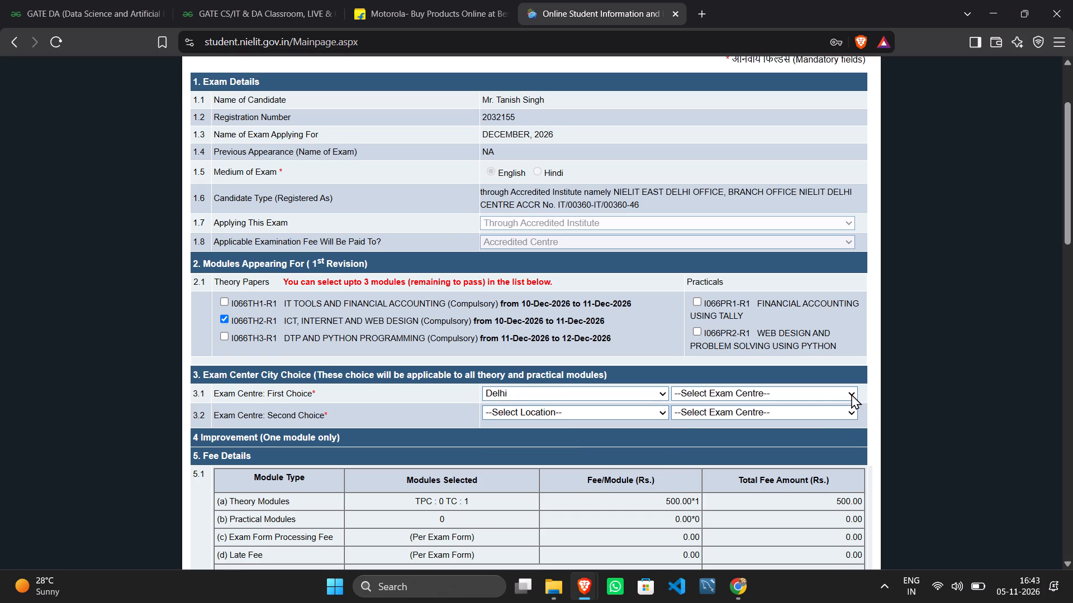
{"action": "left_click", "coordinate": [851, 394]}
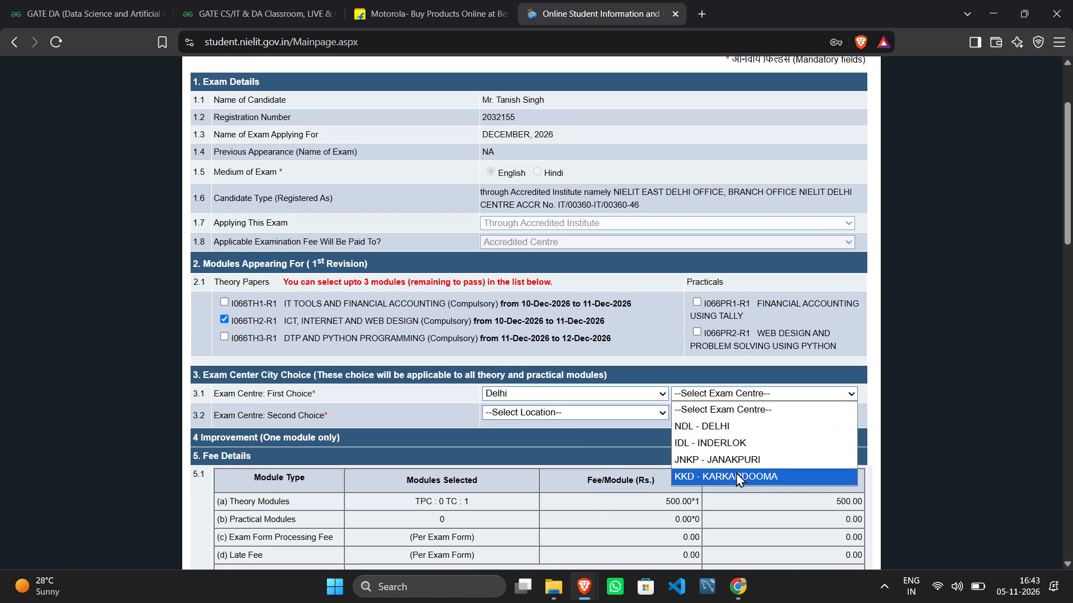
{"action": "left_click", "coordinate": [736, 472]}
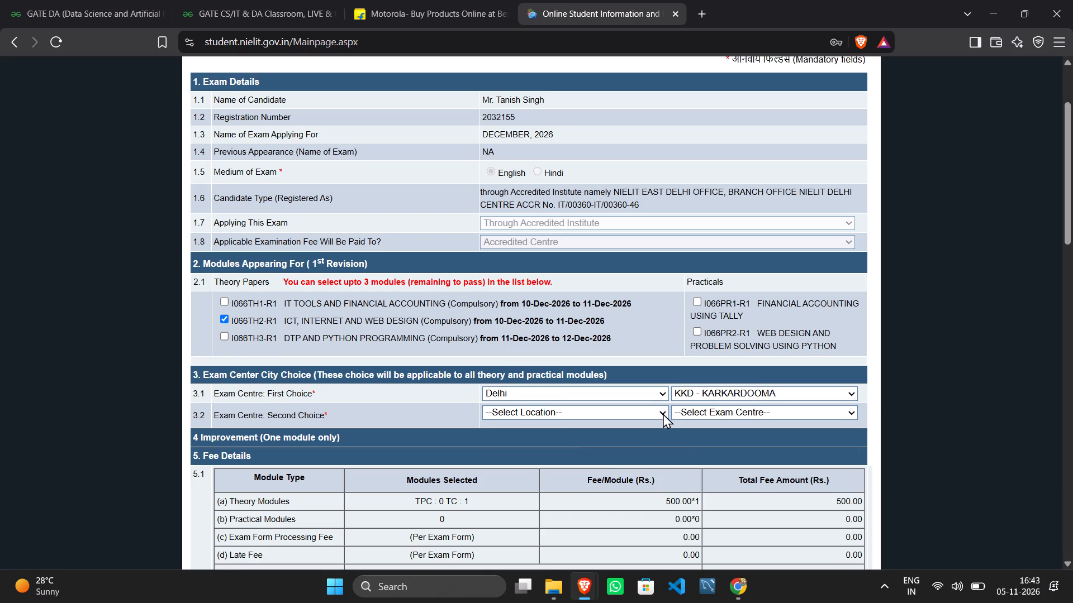
{"action": "left_click", "coordinate": [663, 413]}
{"action": "left_click", "coordinate": [608, 443]}
{"action": "left_click", "coordinate": [849, 410]}
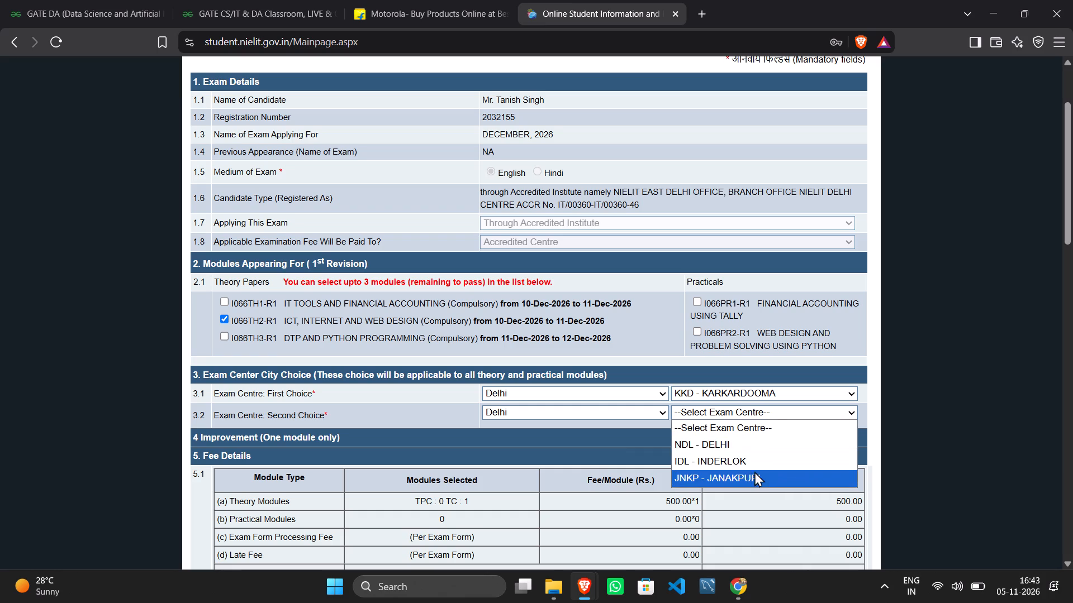
{"action": "left_click", "coordinate": [748, 477]}
Accept the declaration, proceed with the examination form and make its final submission.
{"action": "scroll", "coordinate": [748, 477], "scroll_direction": "down", "scroll_amount": 2}
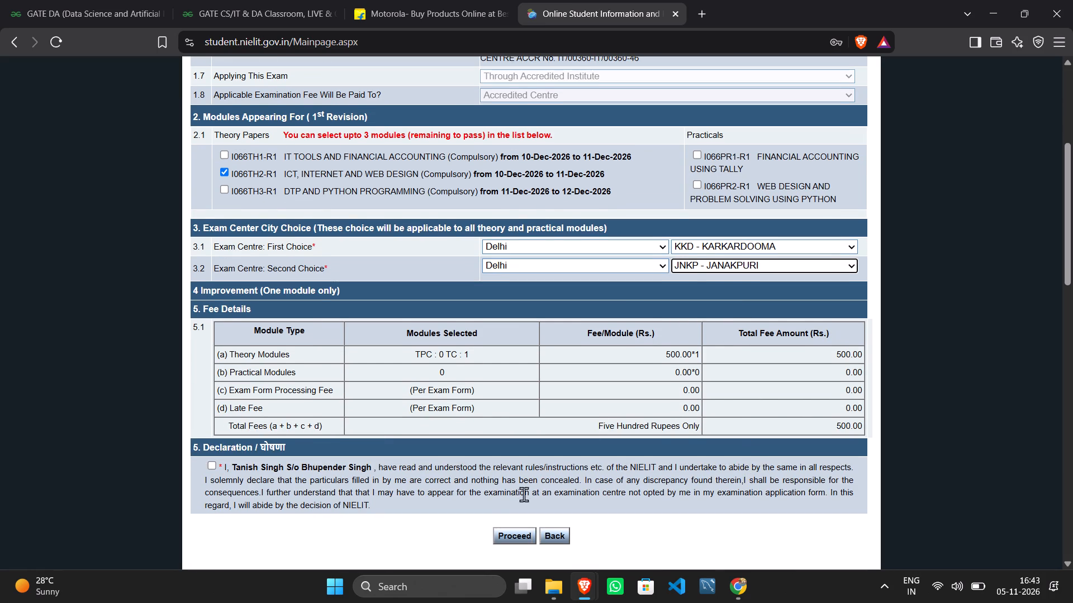
{"action": "left_click", "coordinate": [211, 461]}
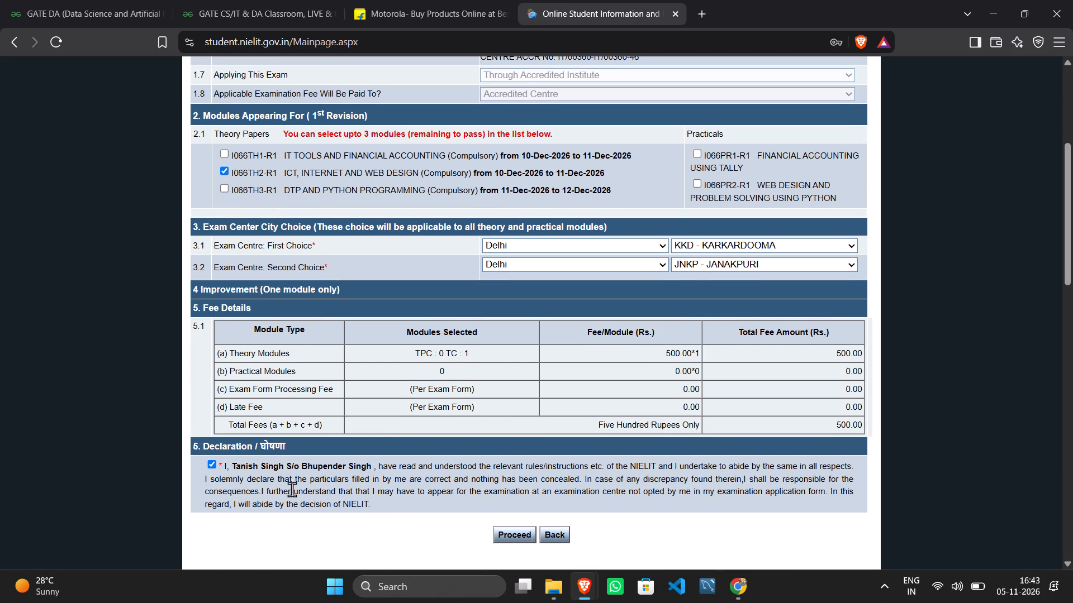
{"action": "left_click", "coordinate": [508, 532]}
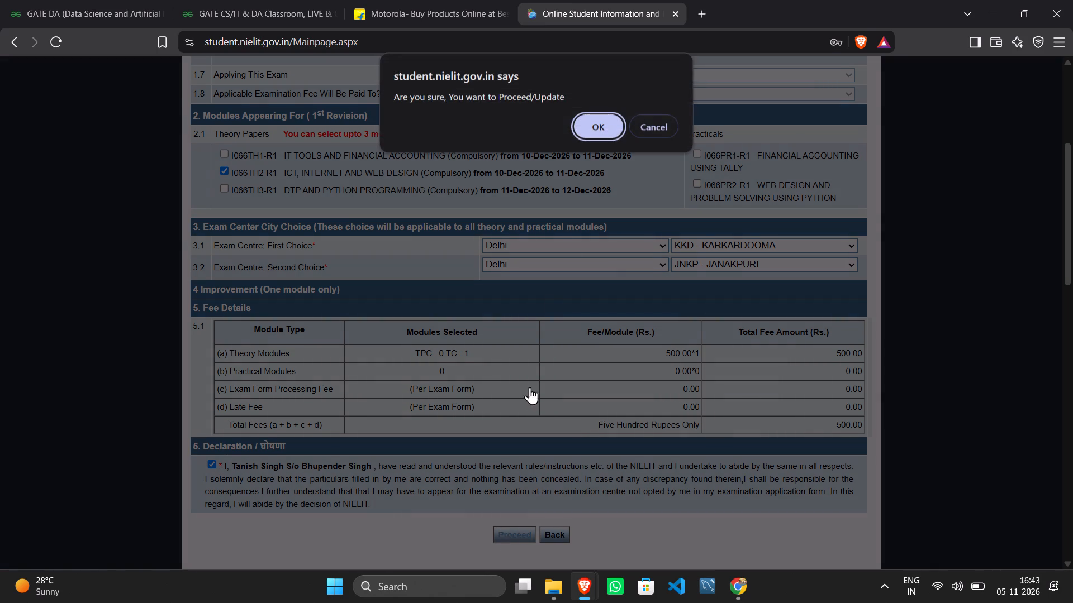
{"action": "left_click", "coordinate": [599, 126]}
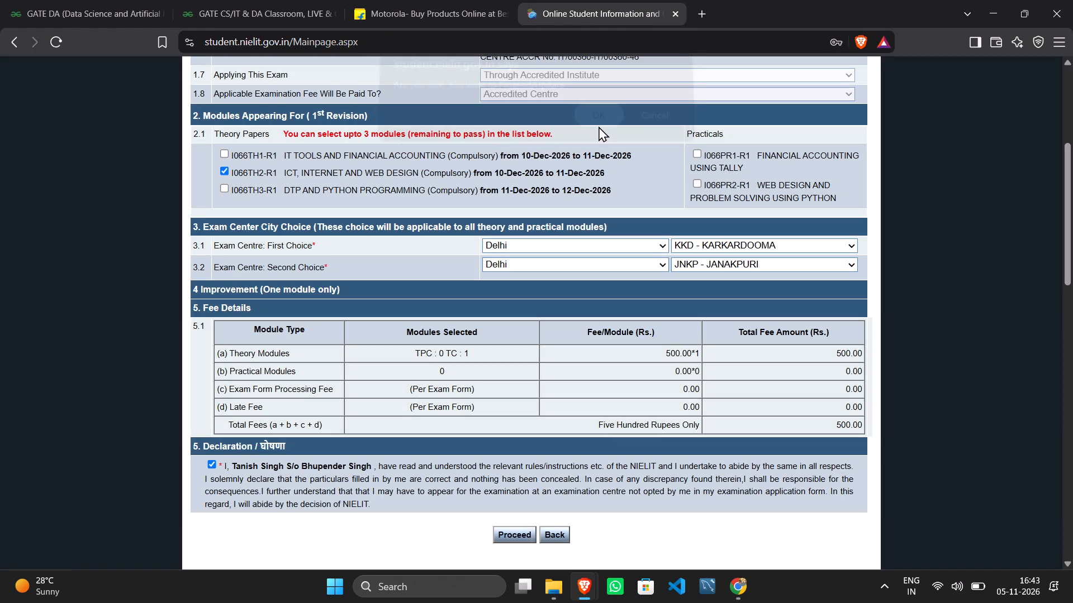
{"action": "scroll", "coordinate": [599, 126], "scroll_direction": "down", "scroll_amount": 2}
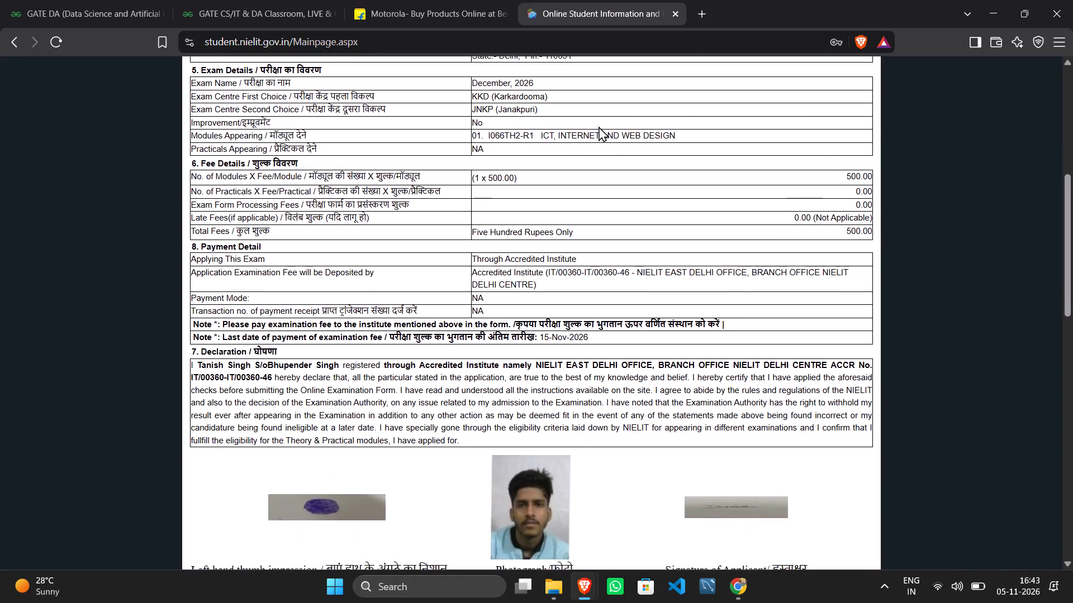
{"action": "scroll", "coordinate": [554, 246], "scroll_direction": "down", "scroll_amount": 3}
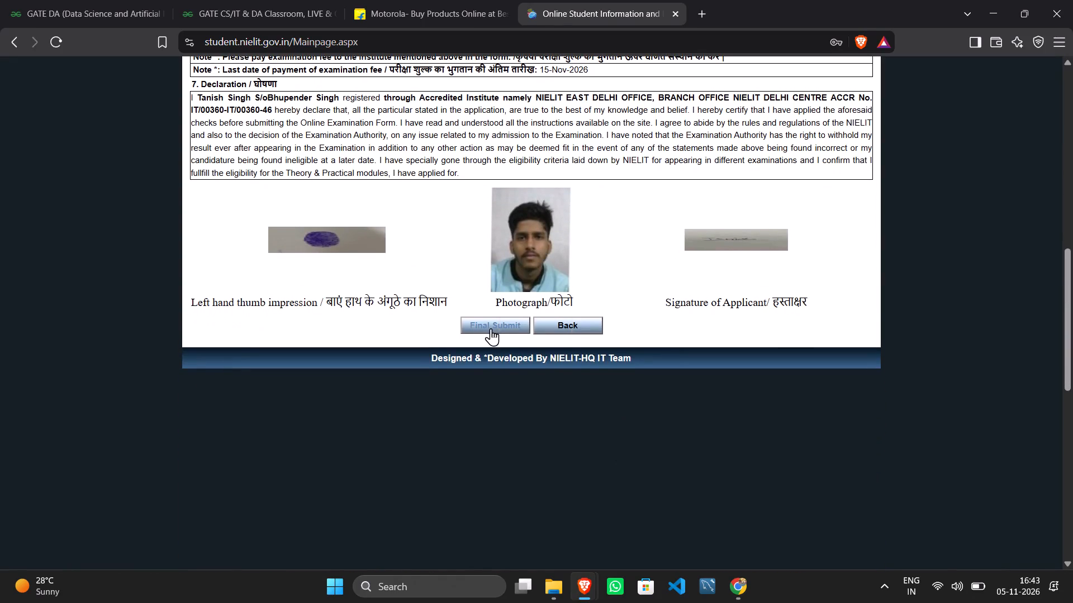
{"action": "left_click", "coordinate": [496, 324]}
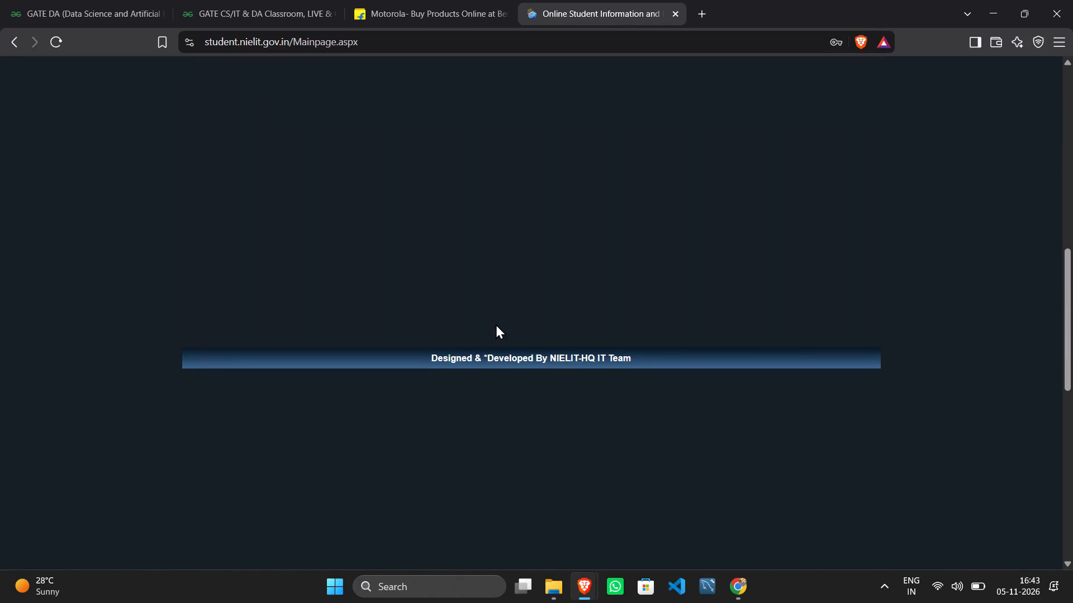
Open the printable version of the submitted examination form and review its details.
{"action": "scroll", "coordinate": [561, 260], "scroll_direction": "up", "scroll_amount": 5}
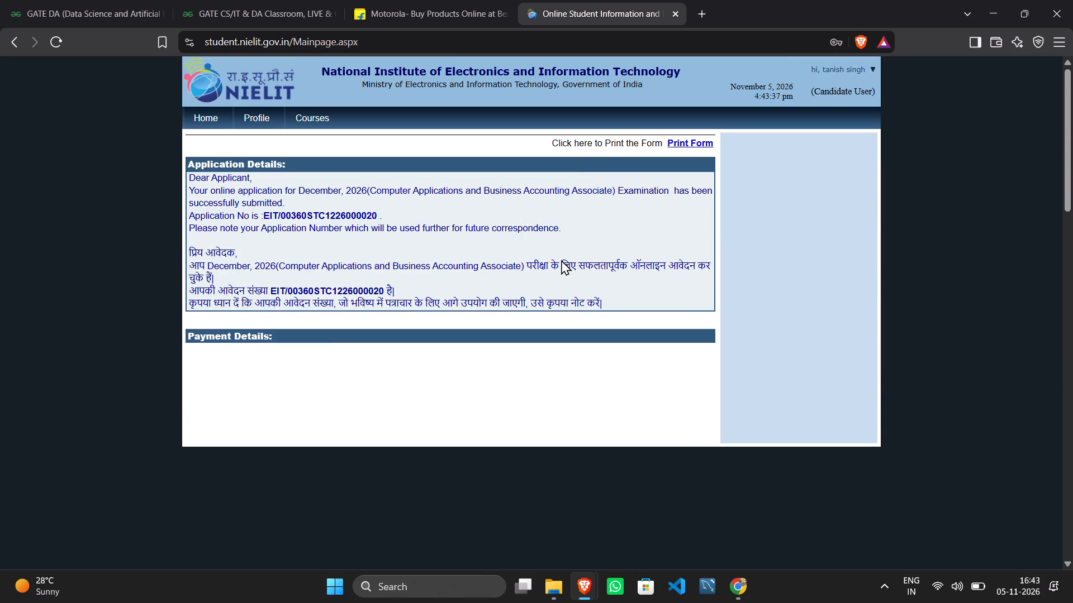
{"action": "left_click", "coordinate": [684, 137]}
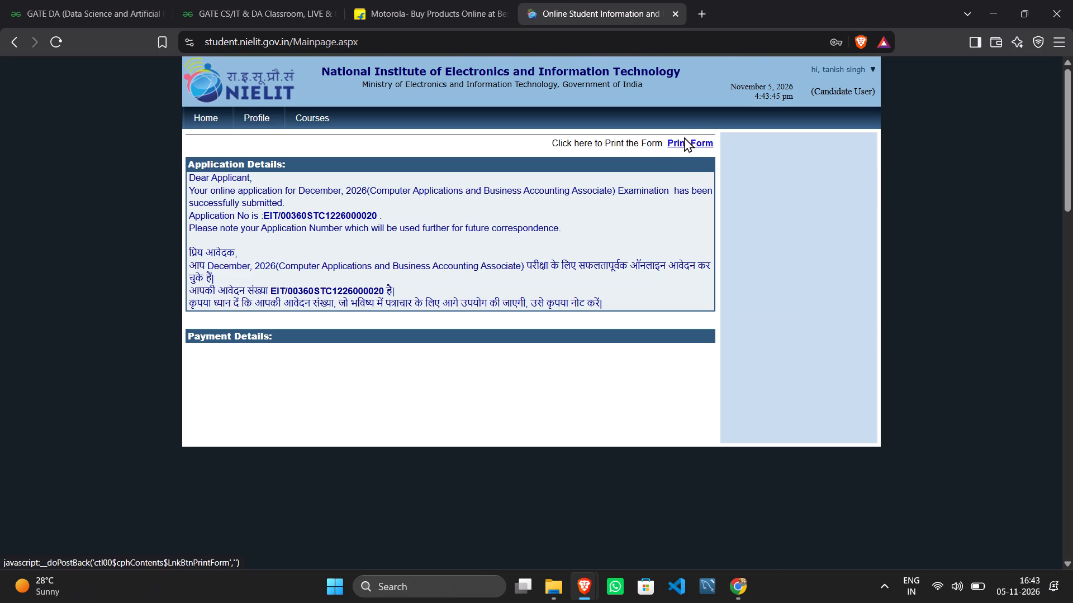
{"action": "scroll", "coordinate": [668, 241], "scroll_direction": "down", "scroll_amount": 4}
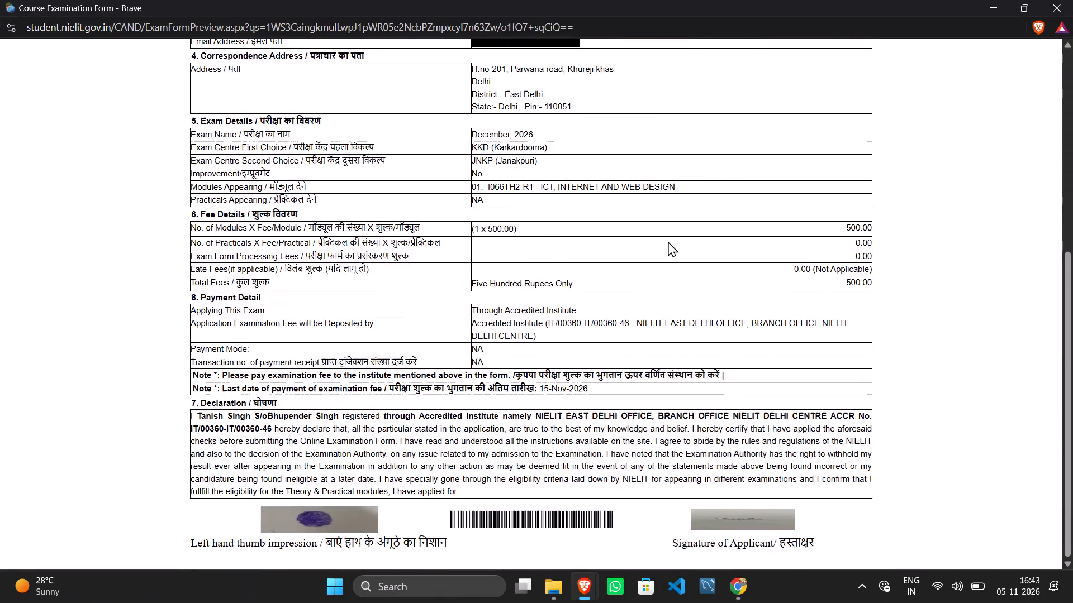
{"action": "scroll", "coordinate": [668, 241], "scroll_direction": "down", "scroll_amount": 1}
{"action": "scroll", "coordinate": [668, 241], "scroll_direction": "up", "scroll_amount": 7}
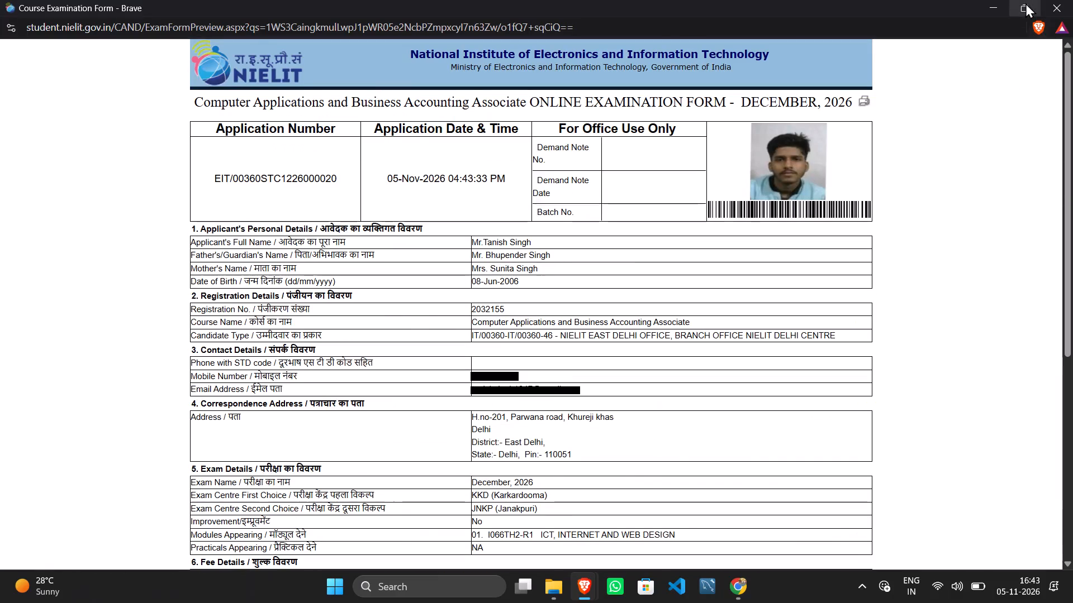
{"action": "left_click", "coordinate": [1025, 3]}
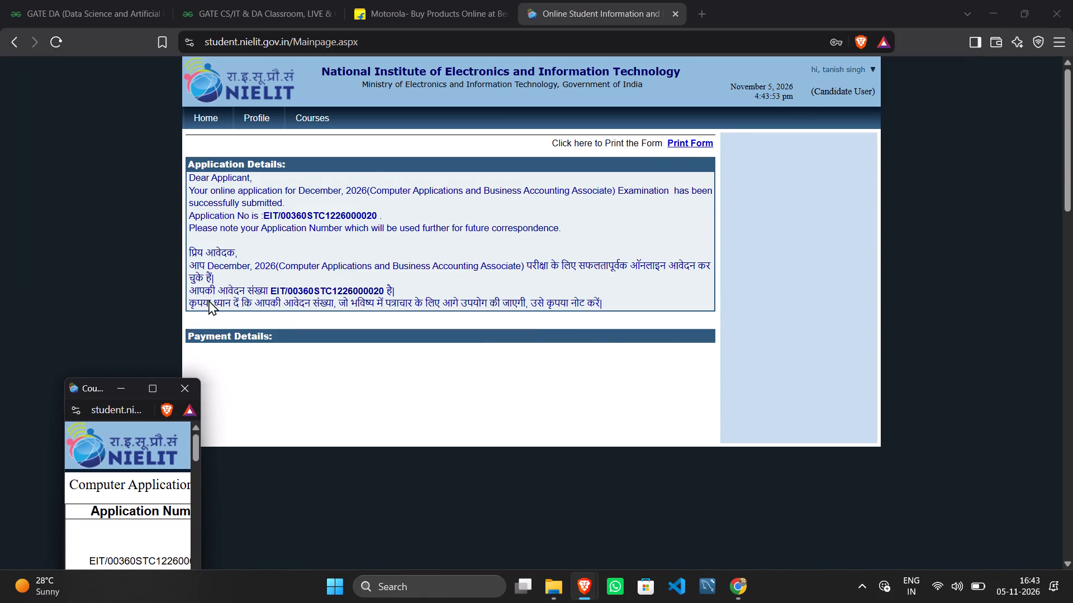
Log the candidate out of the student portal and dismiss the Important Notifications pop-up on the login page.
{"action": "scroll", "coordinate": [529, 186], "scroll_direction": "up", "scroll_amount": 2}
{"action": "left_click", "coordinate": [871, 69]}
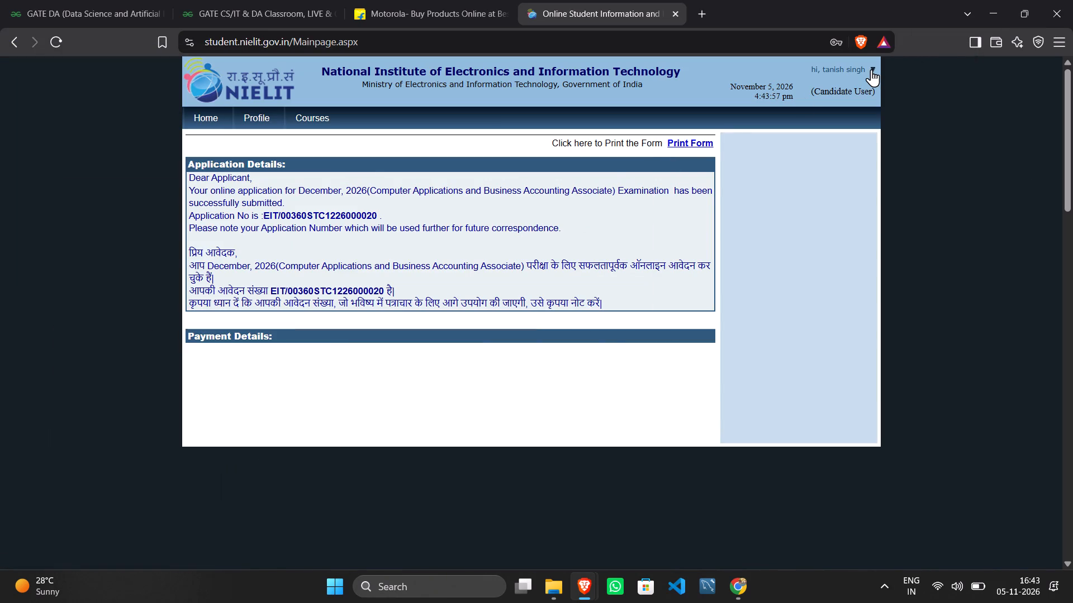
{"action": "left_click", "coordinate": [789, 103]}
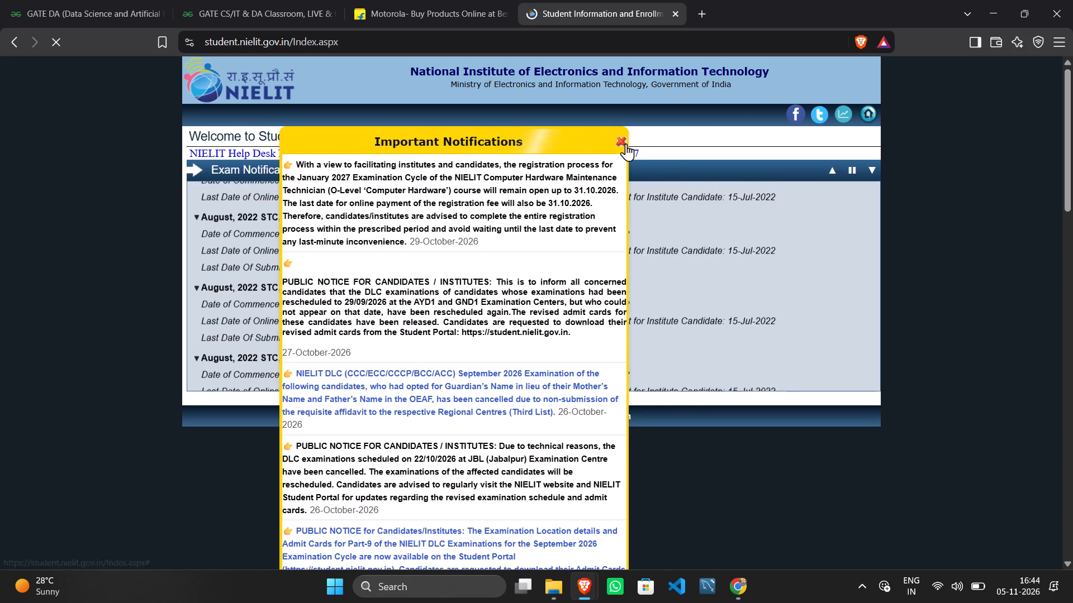
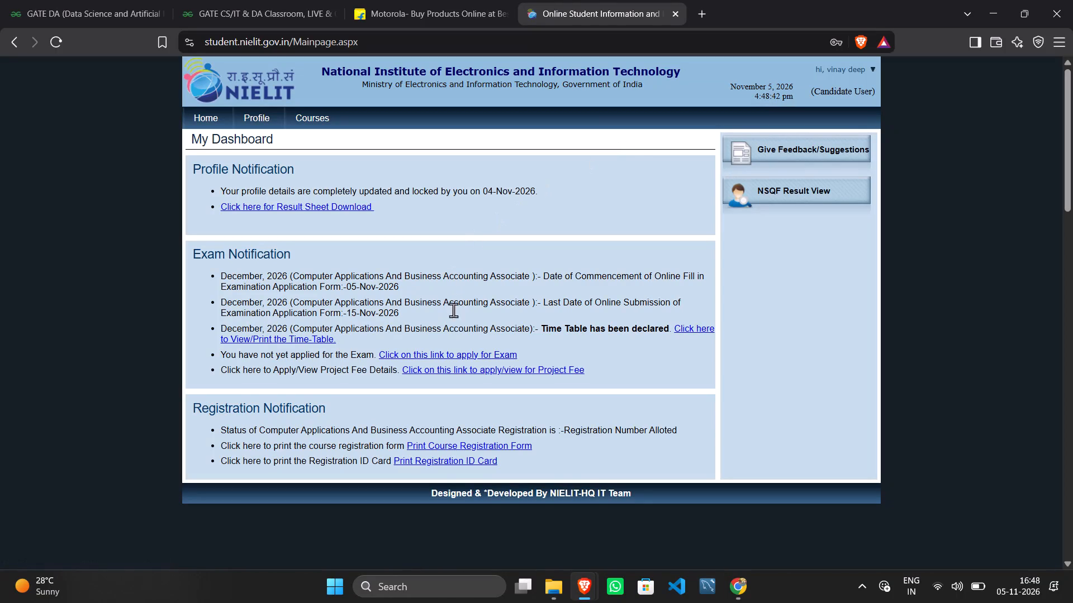
Open the December 2026 exam application form and select theory paper I066TH2-R1, ICT, INTERNET AND WEB DESIGN.
{"action": "left_click", "coordinate": [439, 353]}
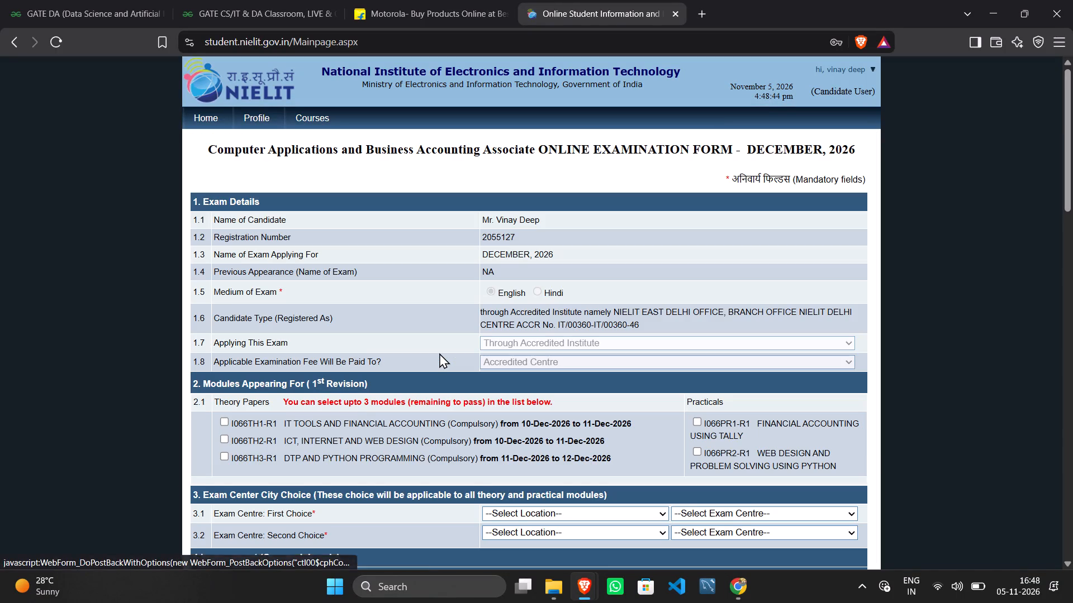
{"action": "scroll", "coordinate": [439, 353], "scroll_direction": "down", "scroll_amount": 1}
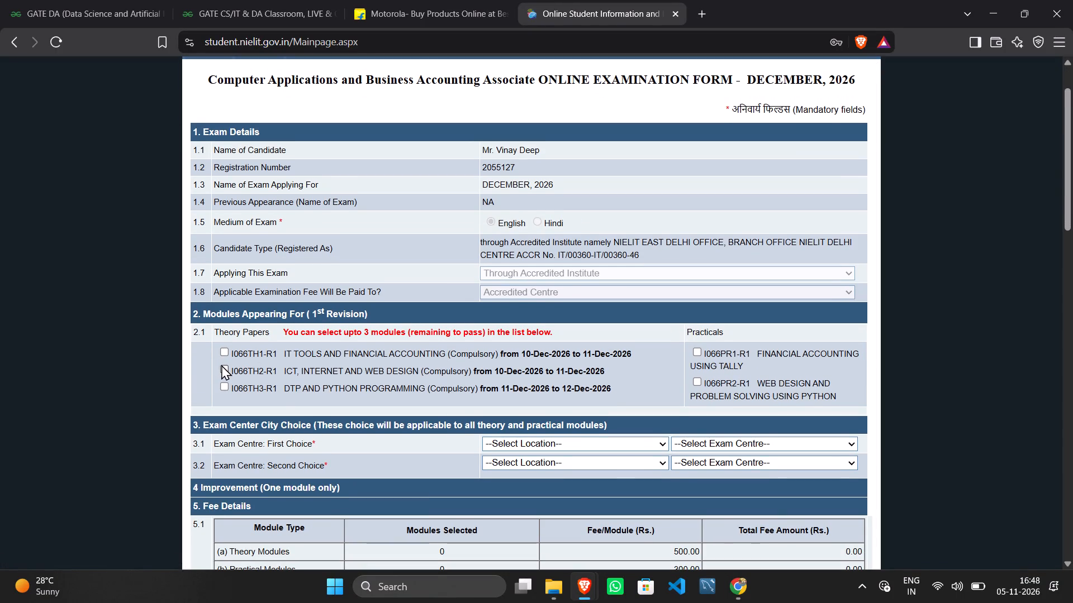
{"action": "left_click", "coordinate": [224, 370]}
Set the first exam centre choice to Delhi, KKD - KARKARDOOMA and the second choice to Delhi, JNKP - JANAKPURI.
{"action": "scroll", "coordinate": [438, 325], "scroll_direction": "down", "scroll_amount": 1}
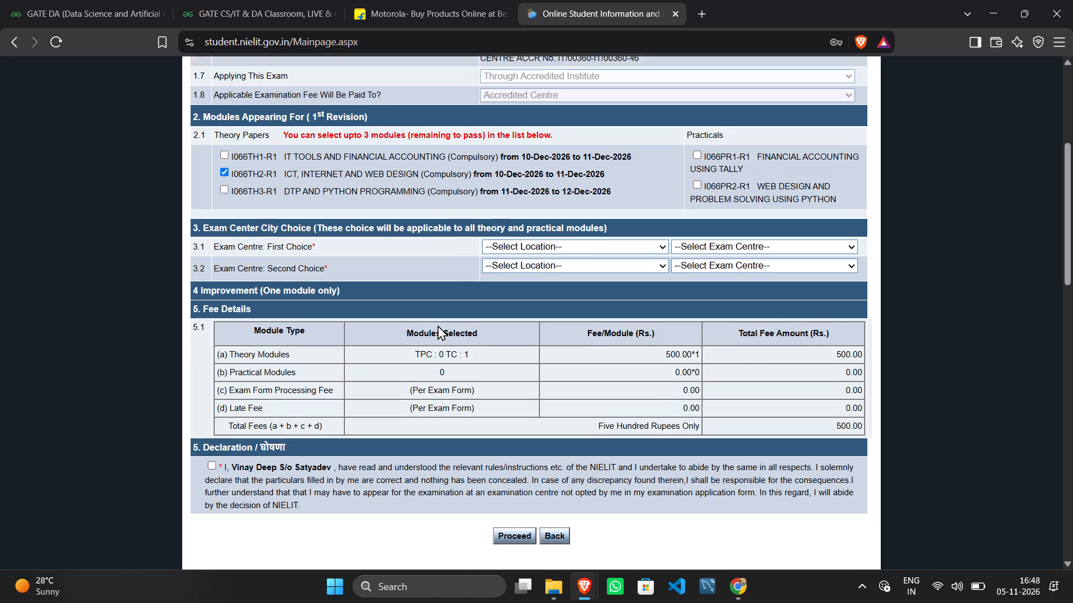
{"action": "scroll", "coordinate": [438, 325], "scroll_direction": "down", "scroll_amount": 1}
{"action": "left_click", "coordinate": [665, 220]}
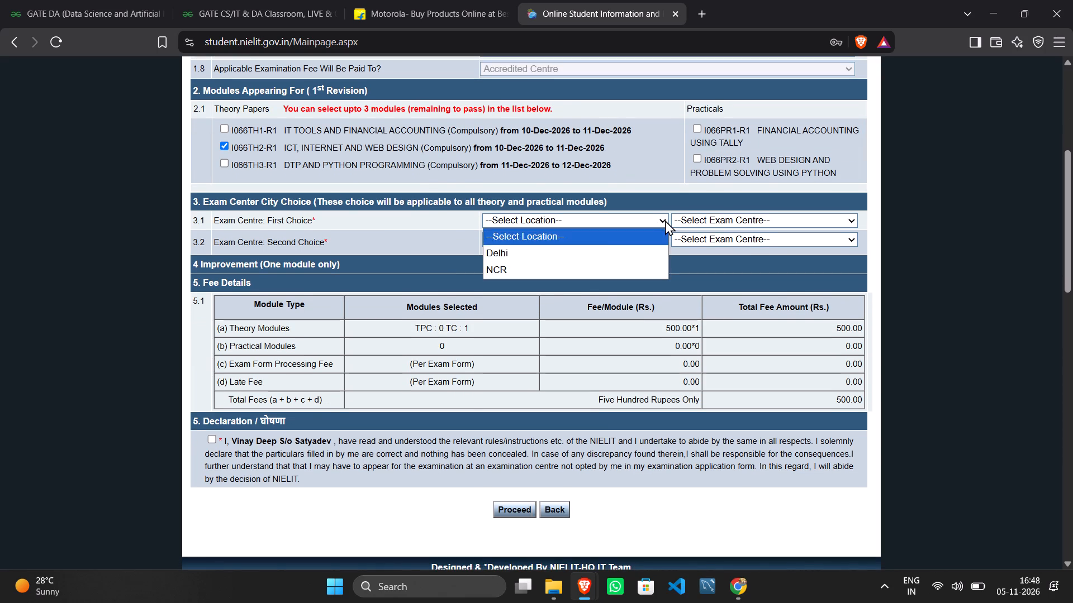
{"action": "left_click", "coordinate": [576, 259]}
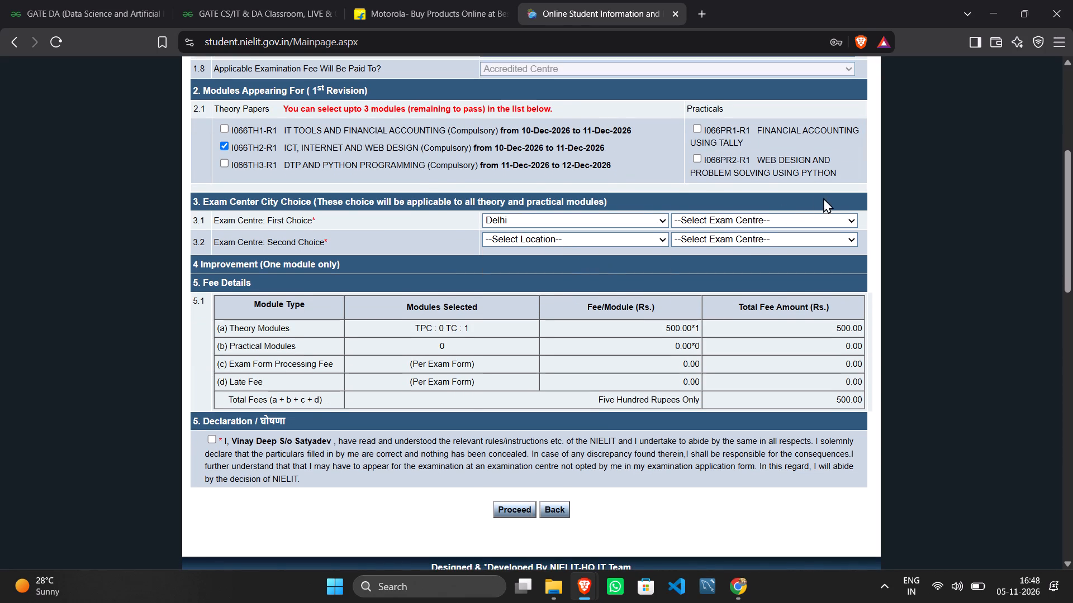
{"action": "left_click", "coordinate": [850, 216]}
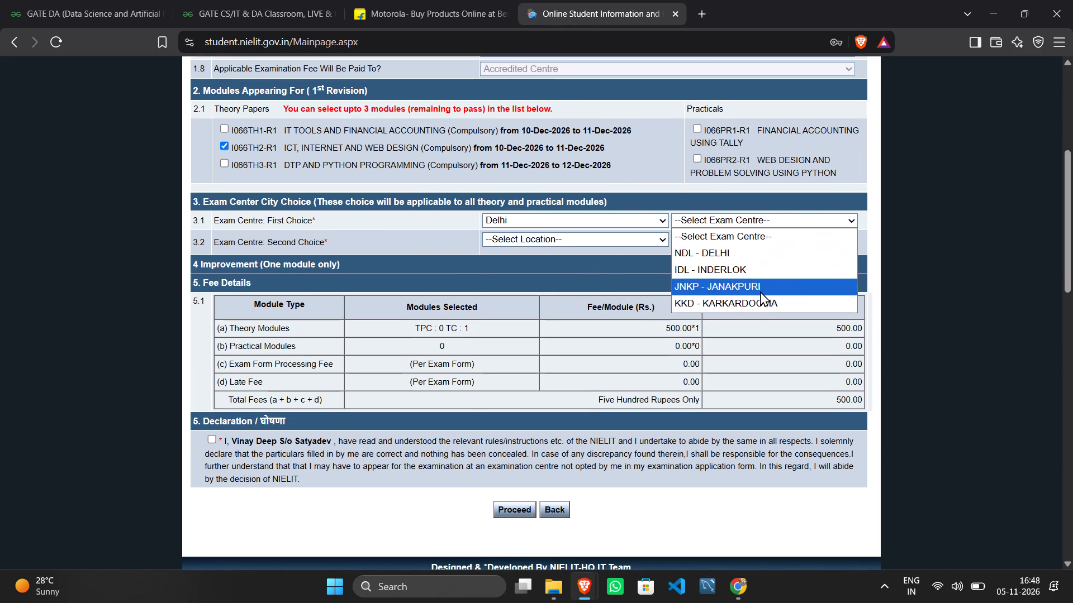
{"action": "left_click", "coordinate": [752, 298]}
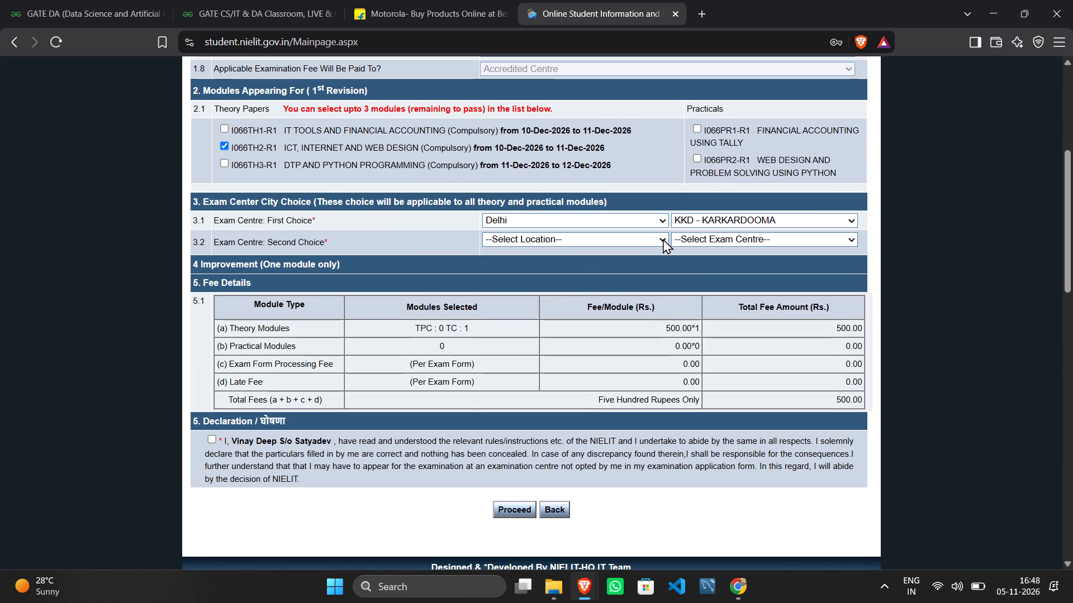
{"action": "left_click", "coordinate": [664, 238]}
{"action": "left_click", "coordinate": [583, 270]}
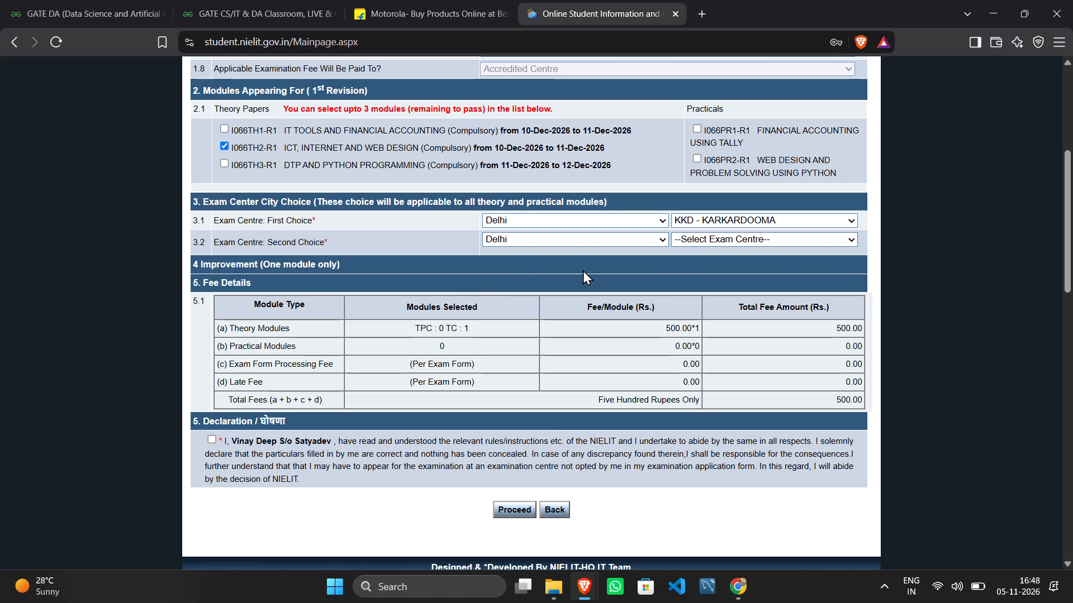
{"action": "left_click", "coordinate": [852, 241]}
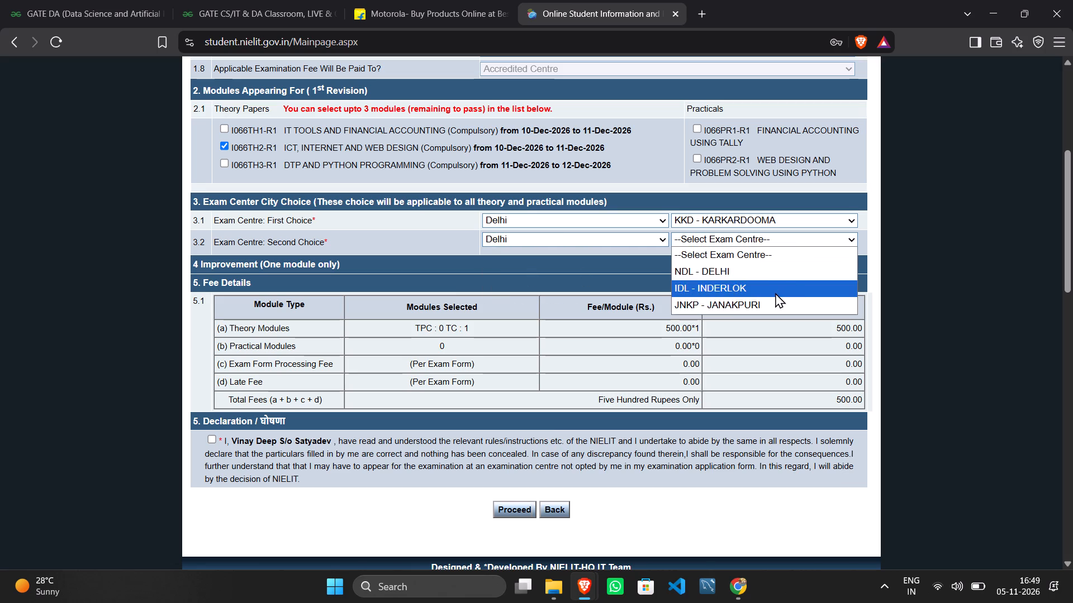
{"action": "left_click", "coordinate": [765, 303]}
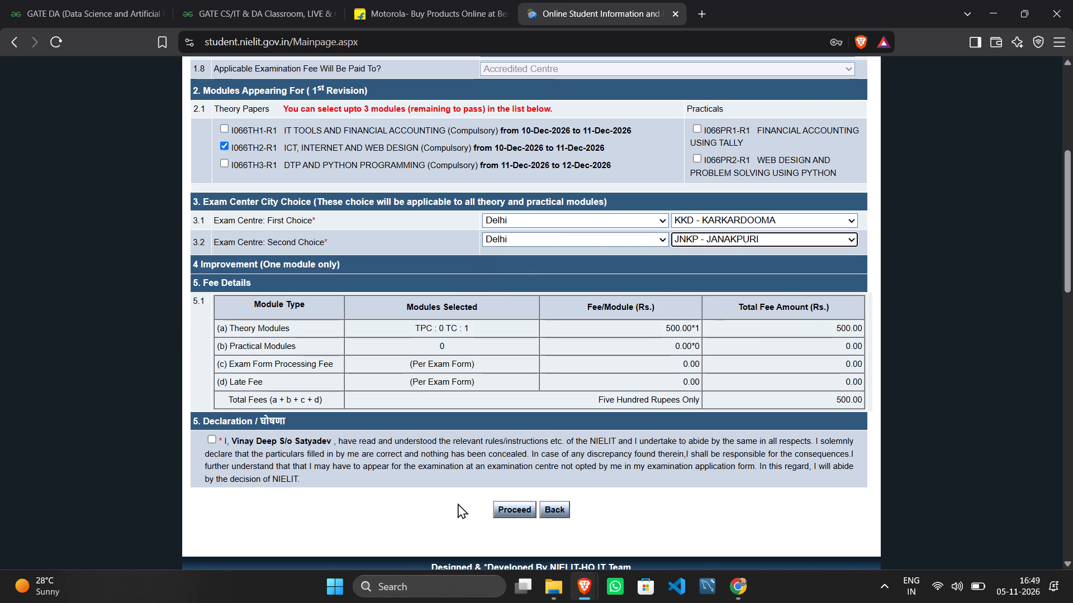
Accept the declaration, proceed with the examination form and make its final submission.
{"action": "left_click", "coordinate": [212, 439]}
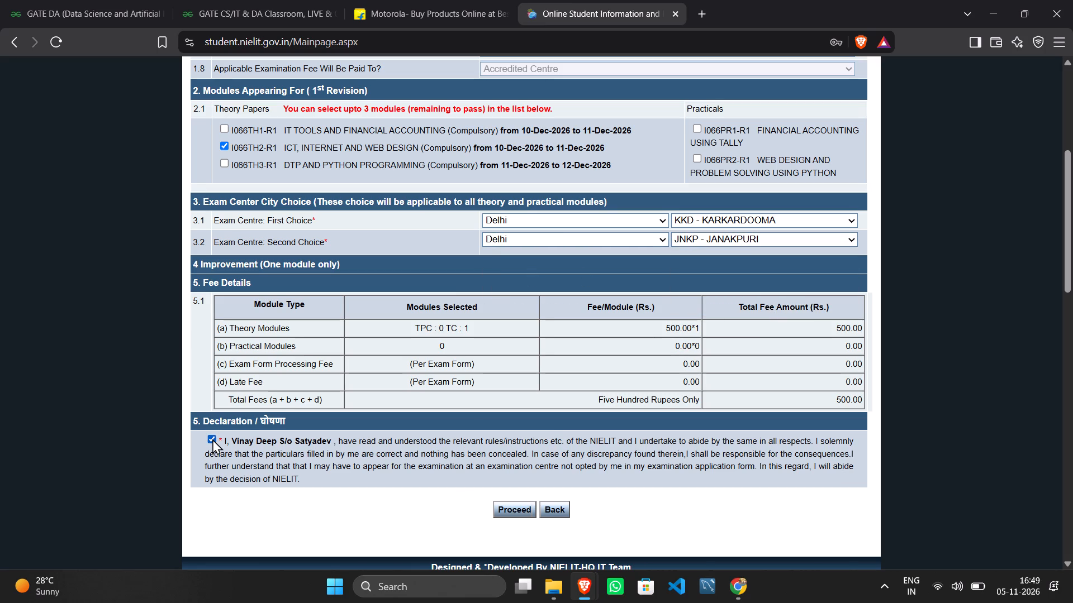
{"action": "left_click", "coordinate": [502, 510]}
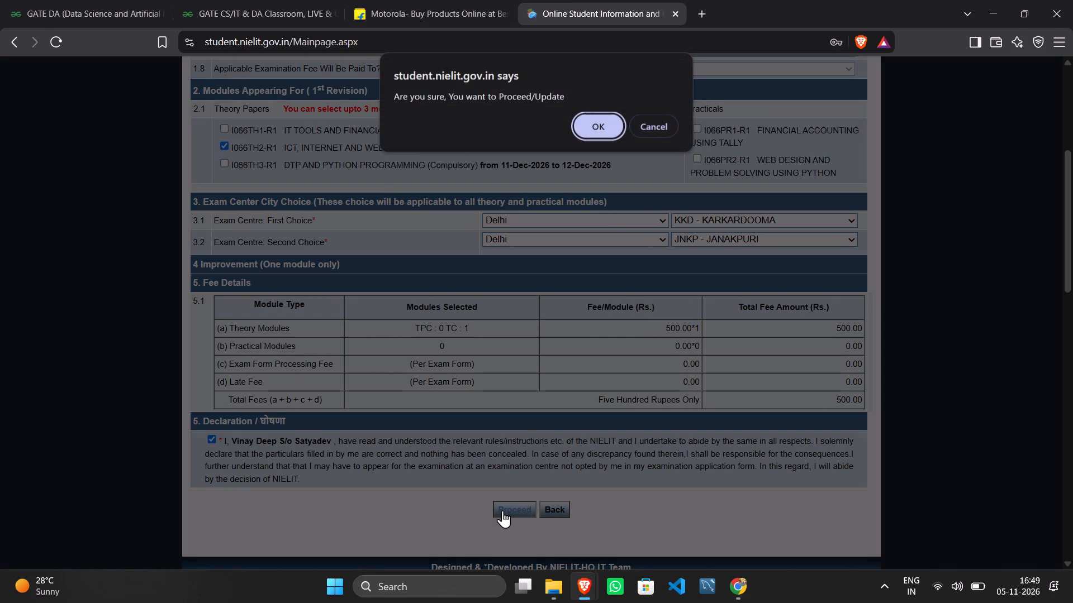
{"action": "left_click", "coordinate": [589, 116]}
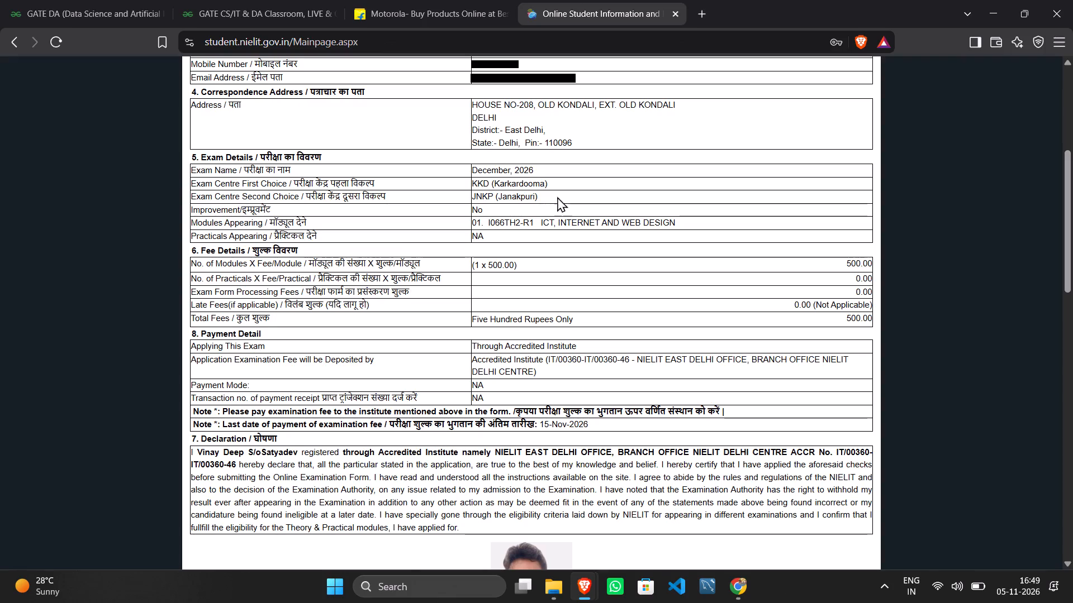
{"action": "scroll", "coordinate": [504, 296], "scroll_direction": "down", "scroll_amount": 4}
{"action": "scroll", "coordinate": [493, 173], "scroll_direction": "up", "scroll_amount": 2}
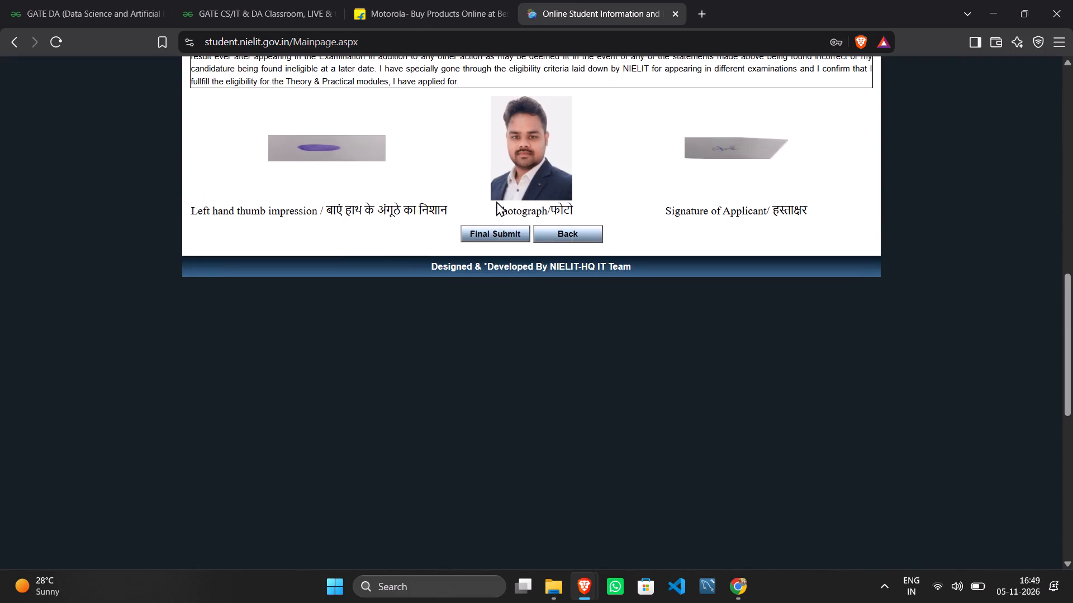
{"action": "left_click", "coordinate": [489, 232]}
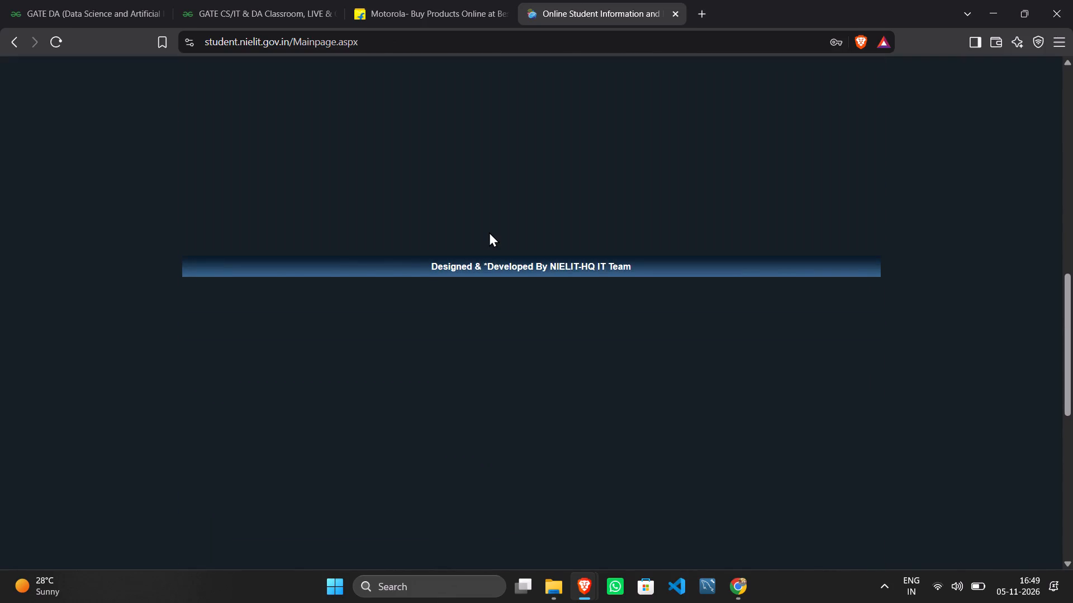
Open the printable version of the submitted examination form in an enlarged window and review its details.
{"action": "scroll", "coordinate": [489, 232], "scroll_direction": "up", "scroll_amount": 7}
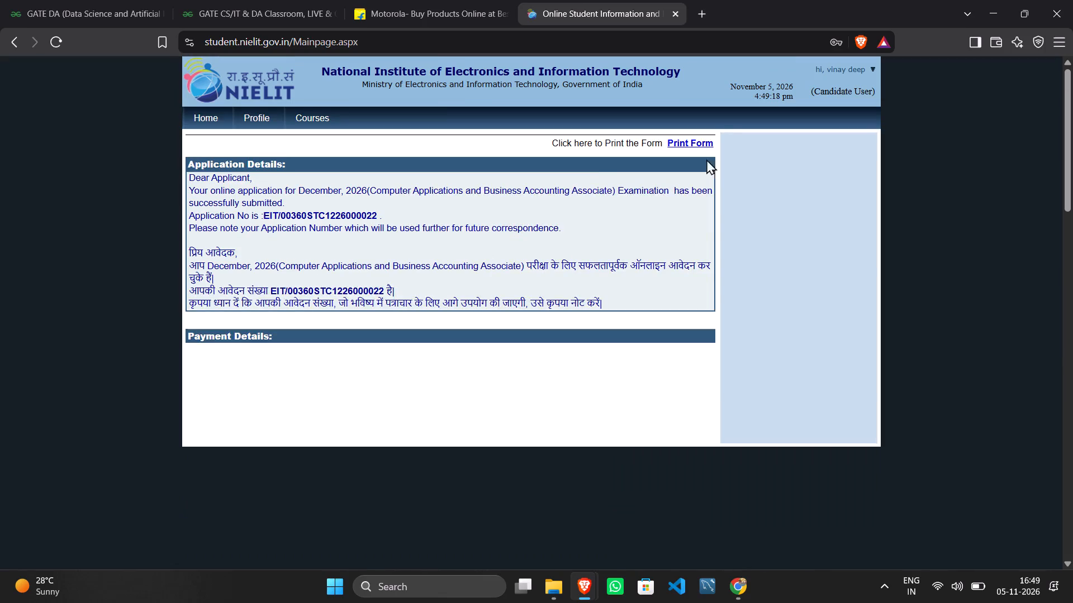
{"action": "left_click", "coordinate": [693, 140]}
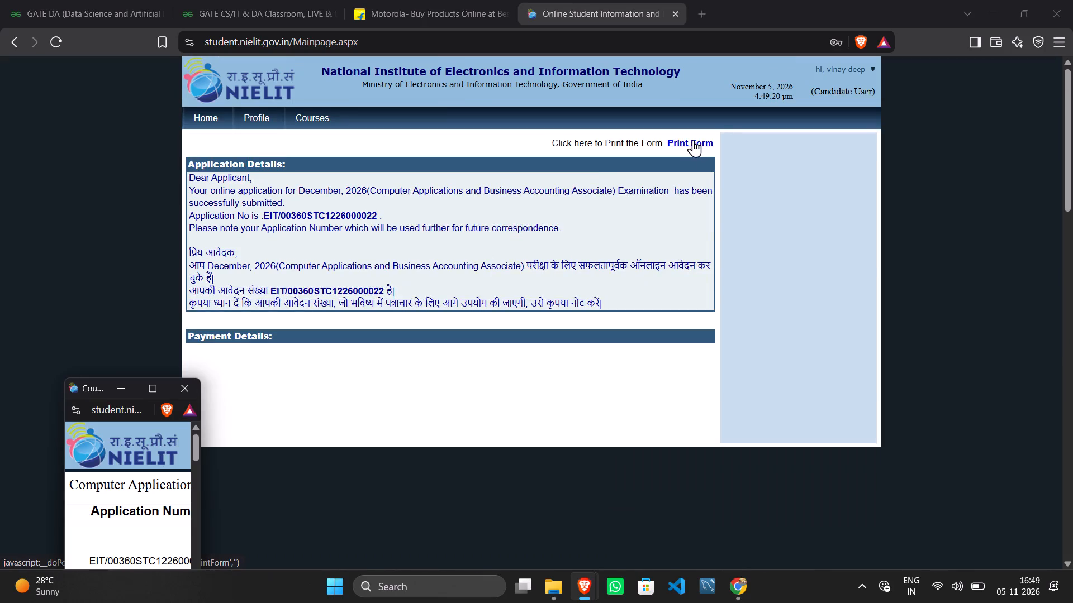
{"action": "left_click", "coordinate": [150, 392]}
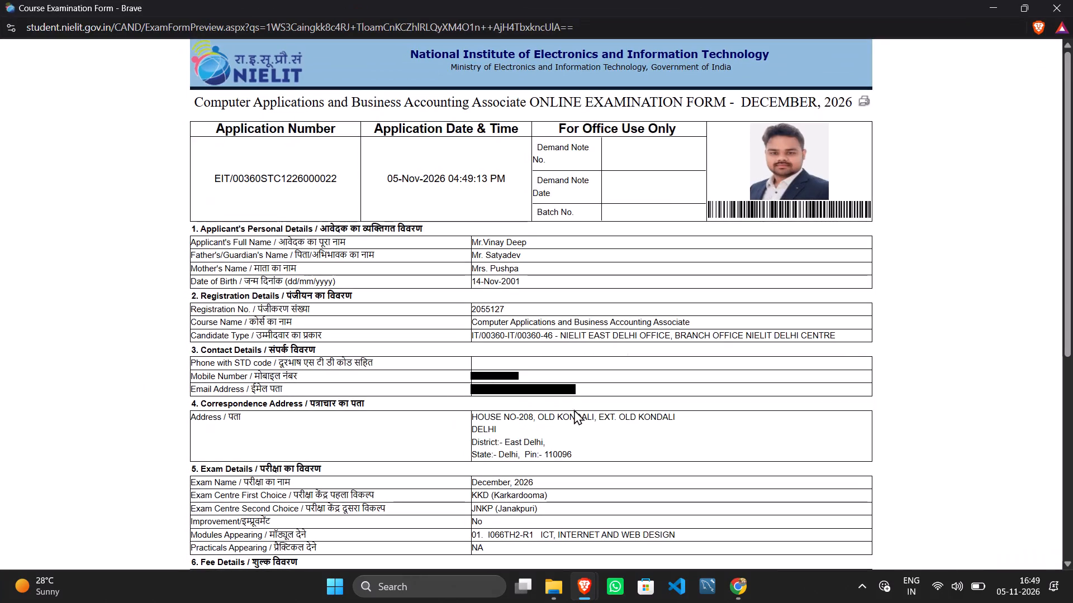
{"action": "scroll", "coordinate": [574, 410], "scroll_direction": "down", "scroll_amount": 5}
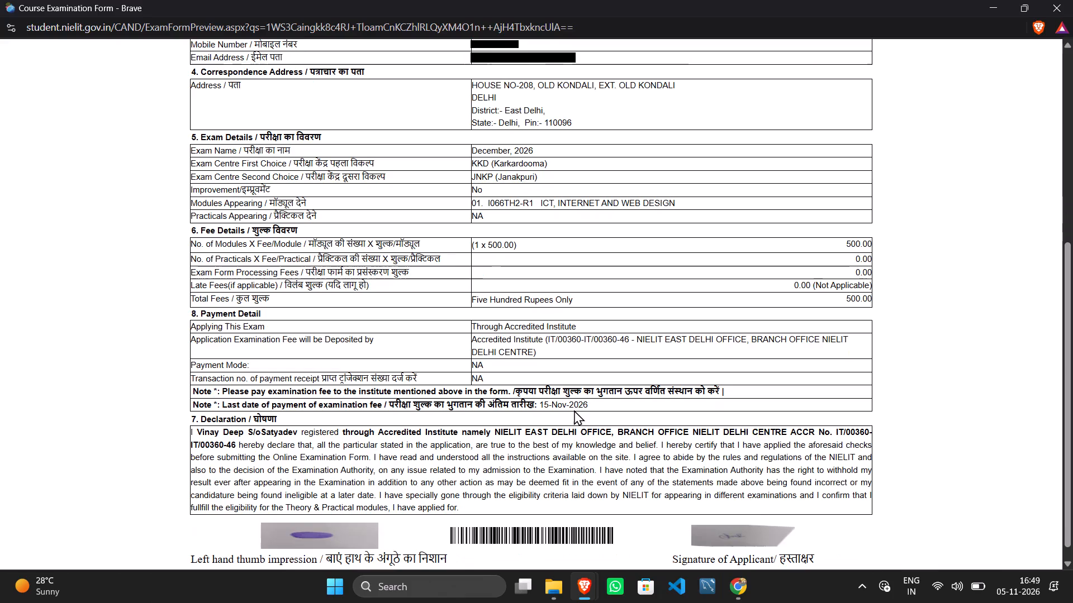
{"action": "scroll", "coordinate": [574, 410], "scroll_direction": "down", "scroll_amount": 1}
{"action": "scroll", "coordinate": [574, 410], "scroll_direction": "up", "scroll_amount": 7}
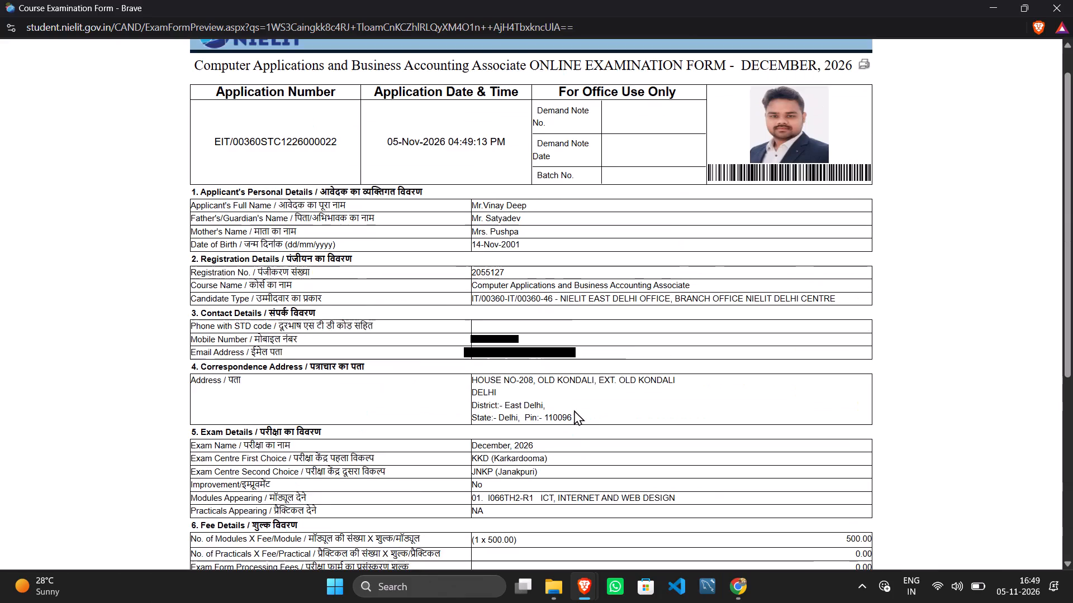
{"action": "scroll", "coordinate": [574, 410], "scroll_direction": "up", "scroll_amount": 4}
{"action": "left_click", "coordinate": [1026, 9]}
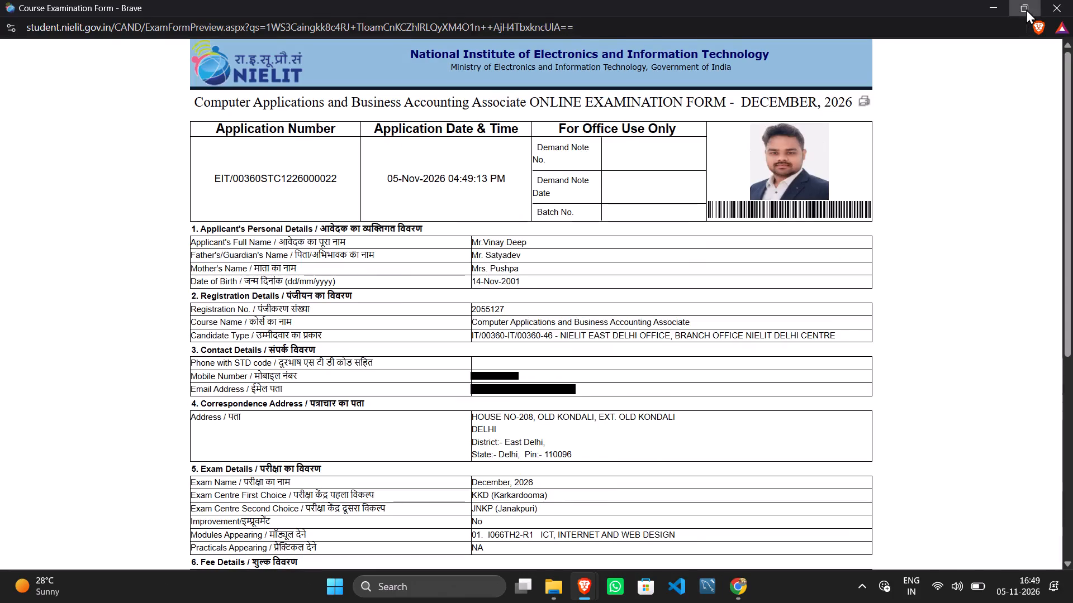
Log the candidate out of the student portal and dismiss the Important Notifications pop-up on the login page.
{"action": "left_click", "coordinate": [872, 67]}
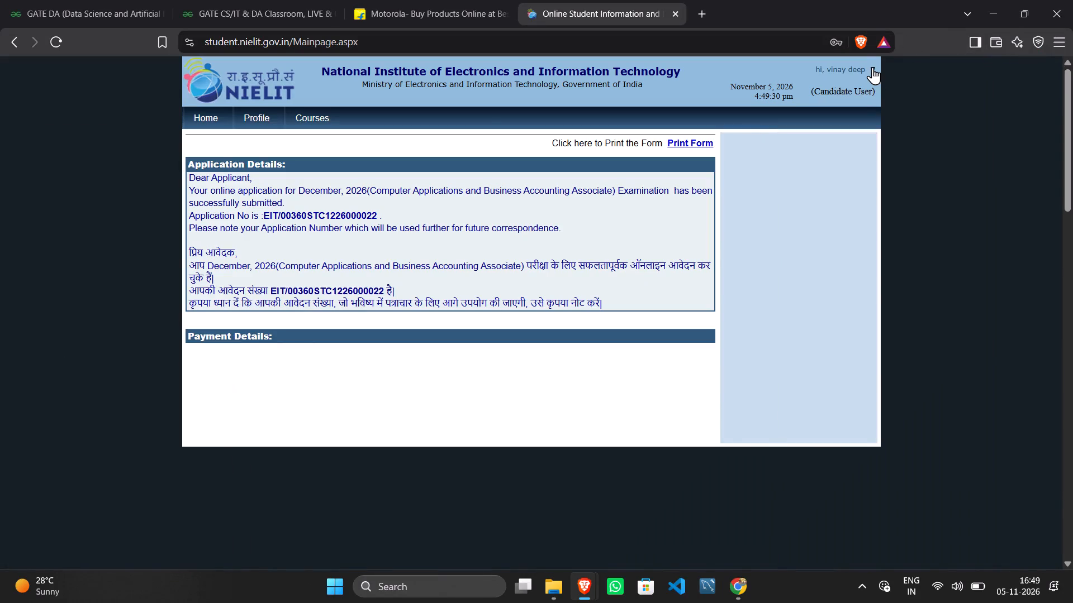
{"action": "left_click", "coordinate": [789, 103]}
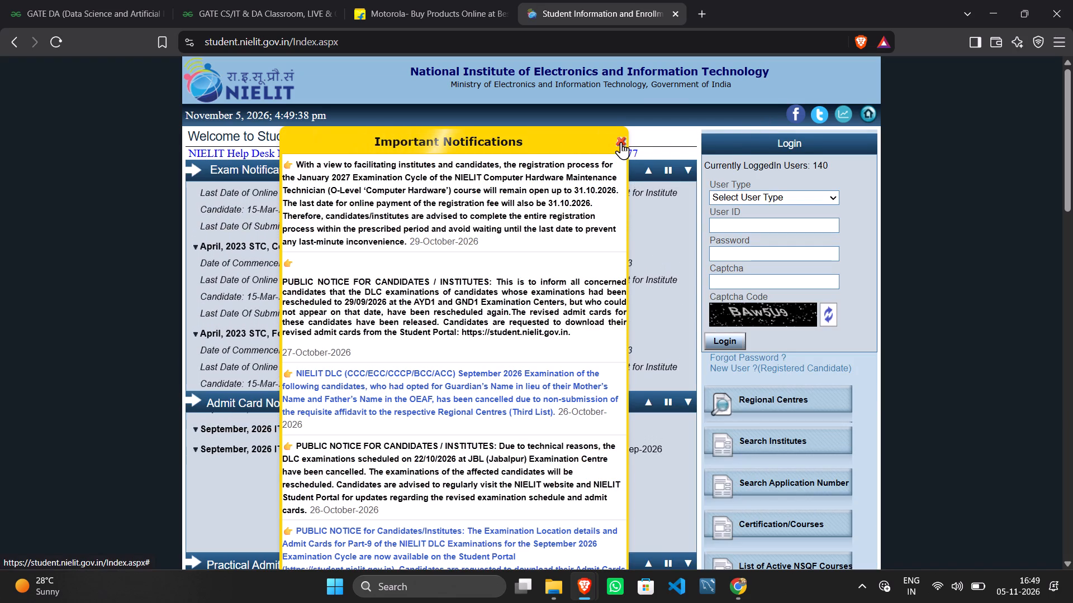
{"action": "left_click", "coordinate": [622, 139]}
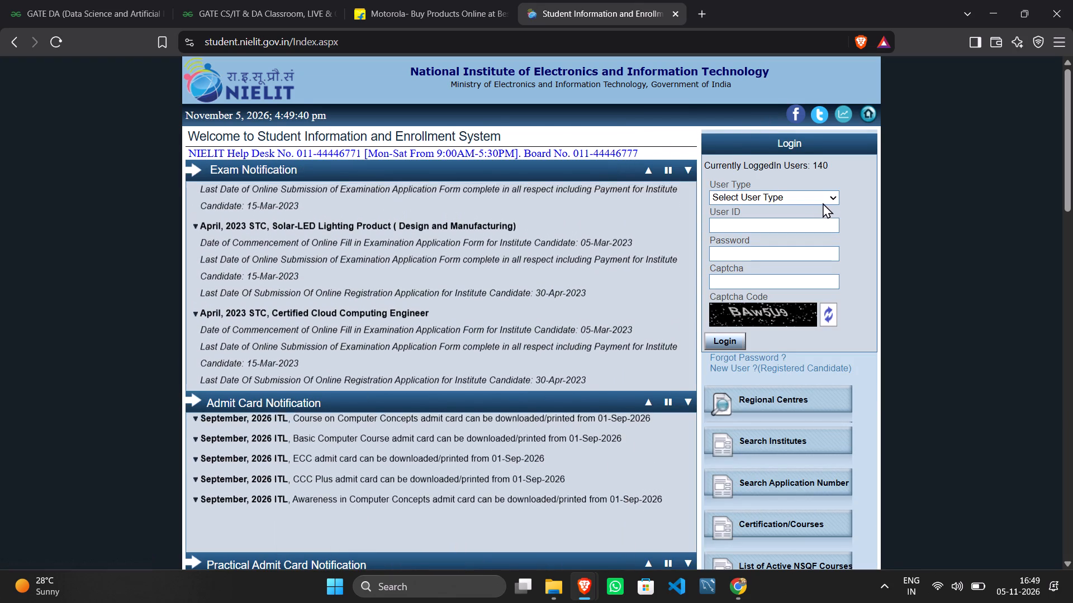
Fill in the login form for the next candidate with user type Candidate, the displayed captcha and the candidate's user ID.
{"action": "left_click", "coordinate": [824, 196]}
{"action": "left_click", "coordinate": [773, 231]}
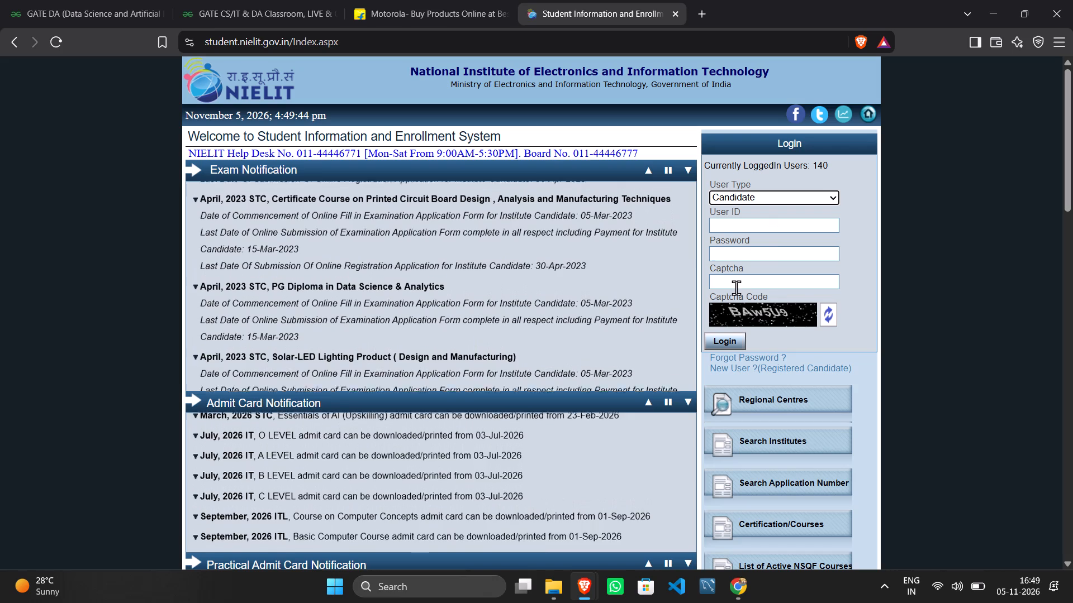
{"action": "left_click", "coordinate": [734, 284]}
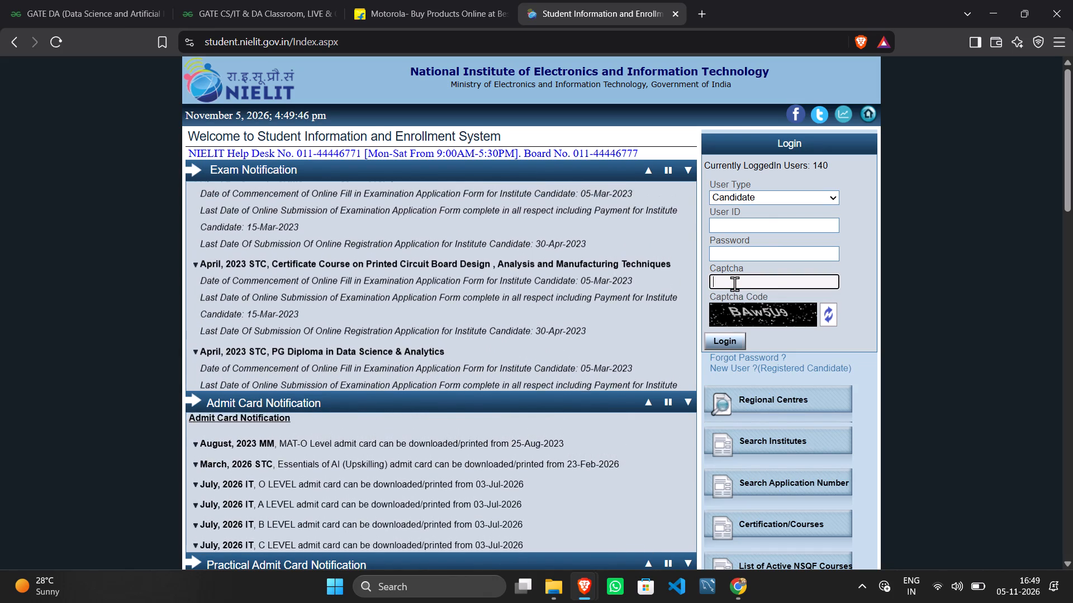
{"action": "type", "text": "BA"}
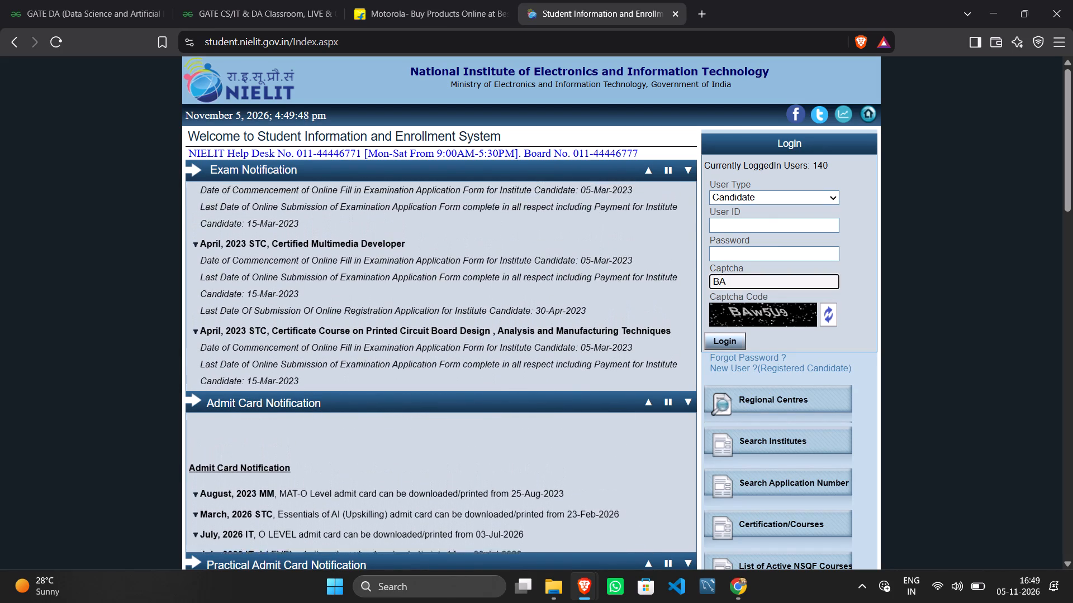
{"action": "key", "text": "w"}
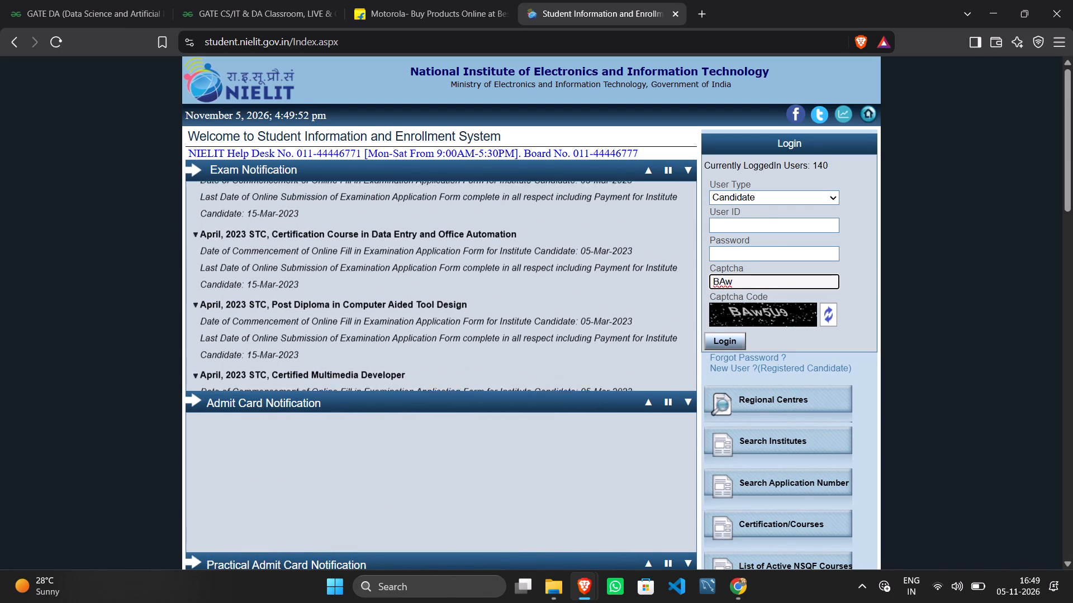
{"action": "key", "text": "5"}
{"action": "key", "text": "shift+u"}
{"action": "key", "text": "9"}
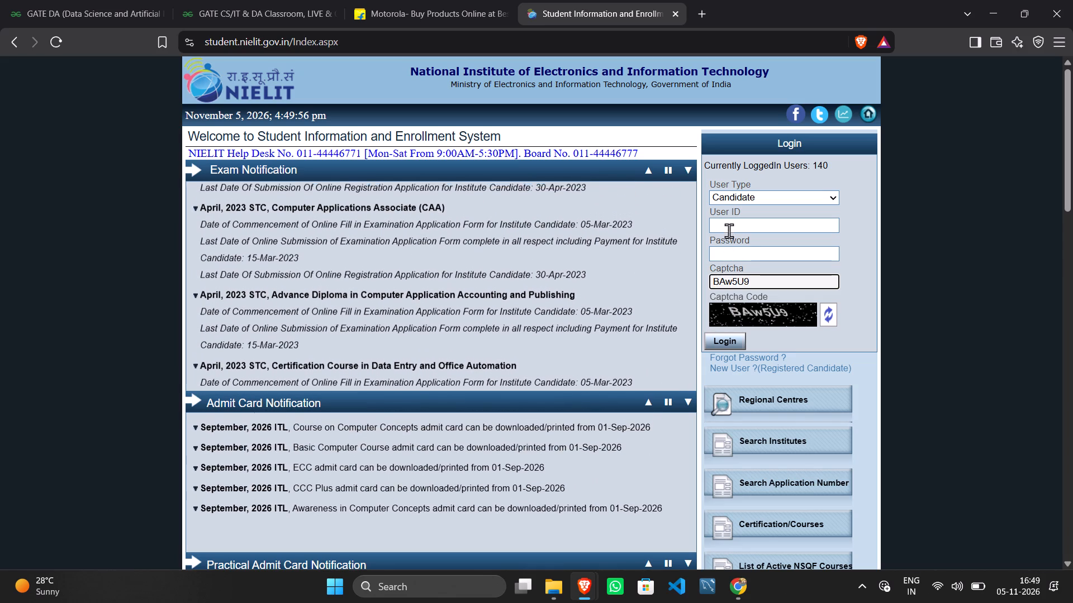
{"action": "left_click", "coordinate": [729, 221]}
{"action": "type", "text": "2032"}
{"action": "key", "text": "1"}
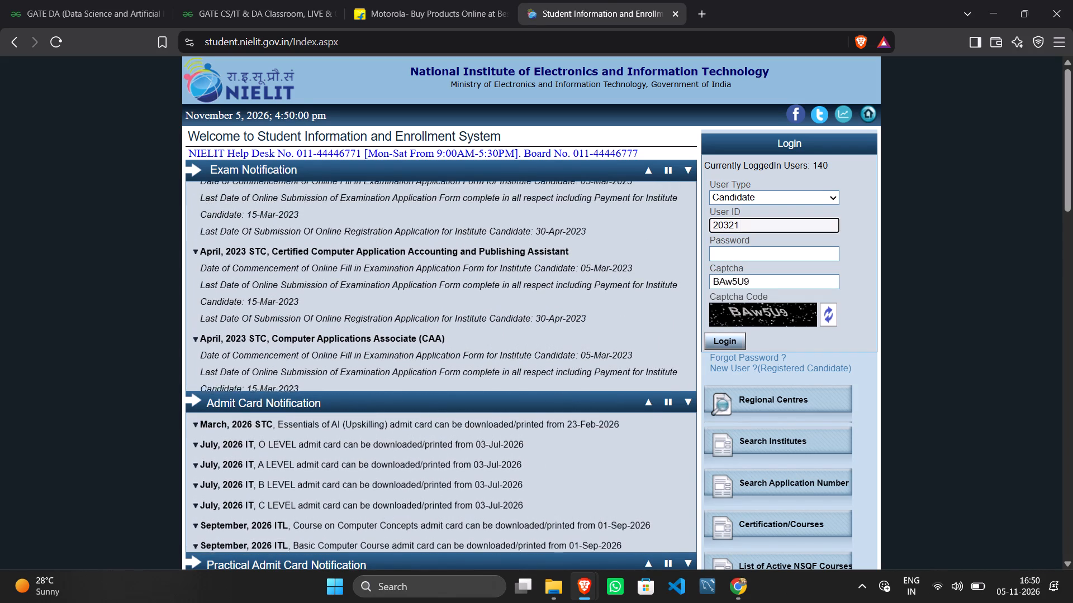
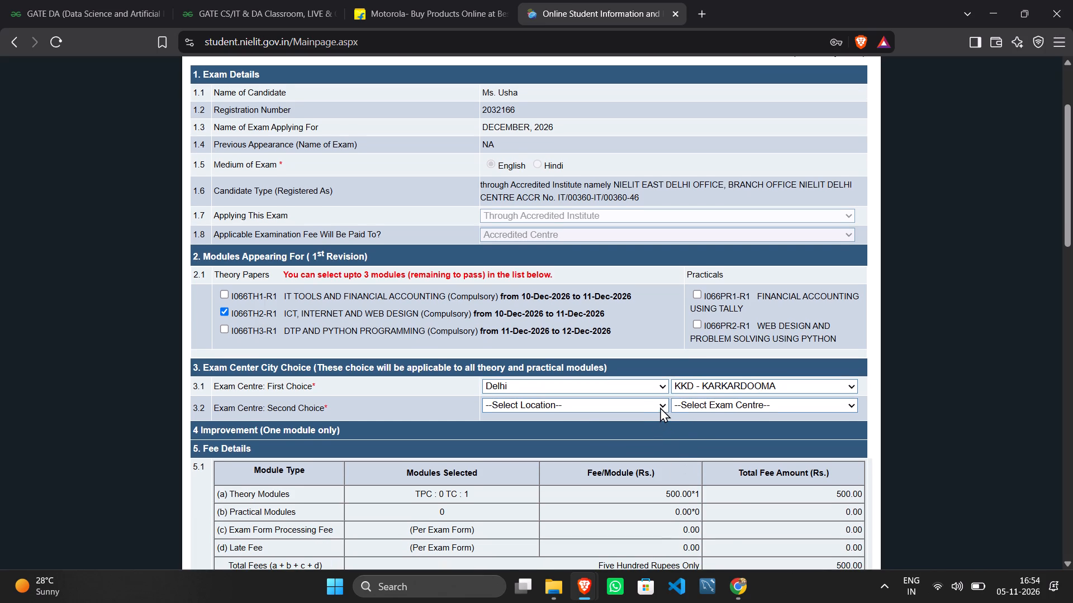
Set the second-choice exam centre to Delhi with the centre JNKP - JANAKPURI.
{"action": "left_click", "coordinate": [660, 407]}
{"action": "left_click", "coordinate": [572, 439]}
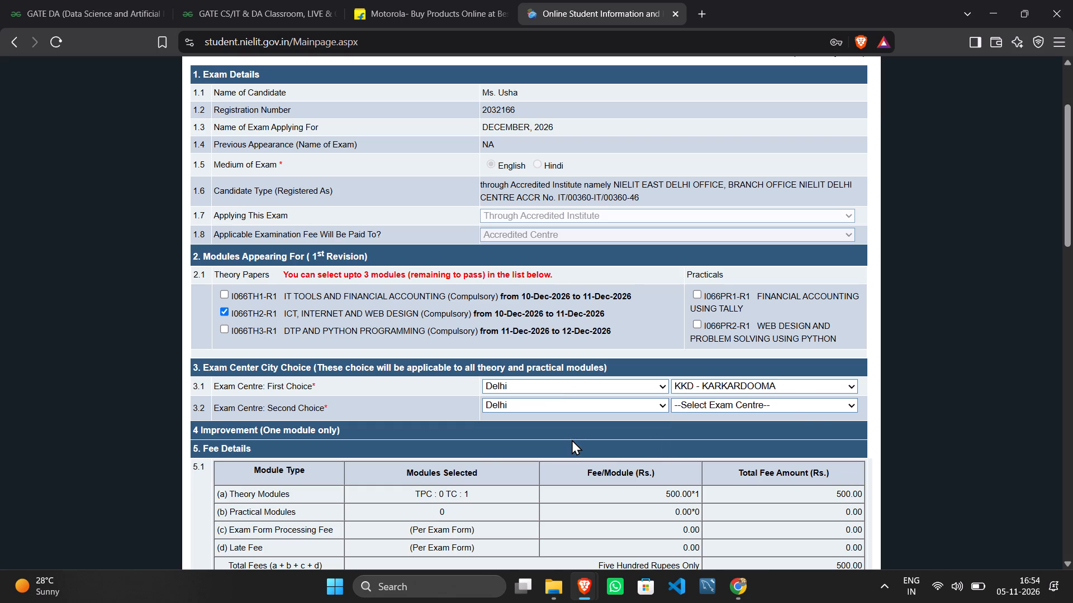
{"action": "left_click", "coordinate": [836, 403]}
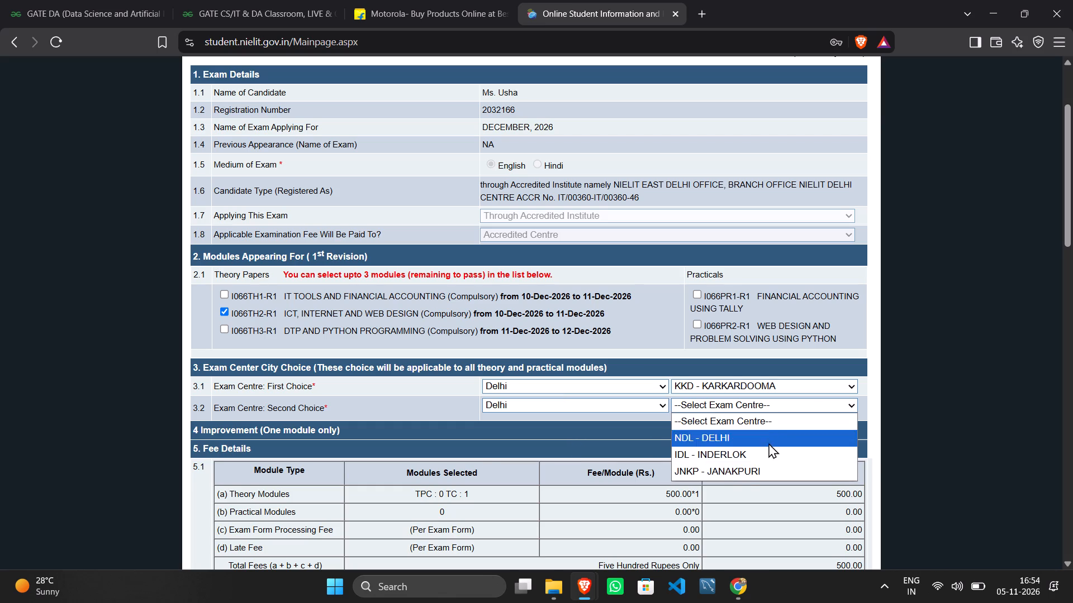
{"action": "left_click", "coordinate": [745, 468]}
Accept the declaration, proceed with the examination form and make its final submission.
{"action": "scroll", "coordinate": [745, 468], "scroll_direction": "down", "scroll_amount": 1}
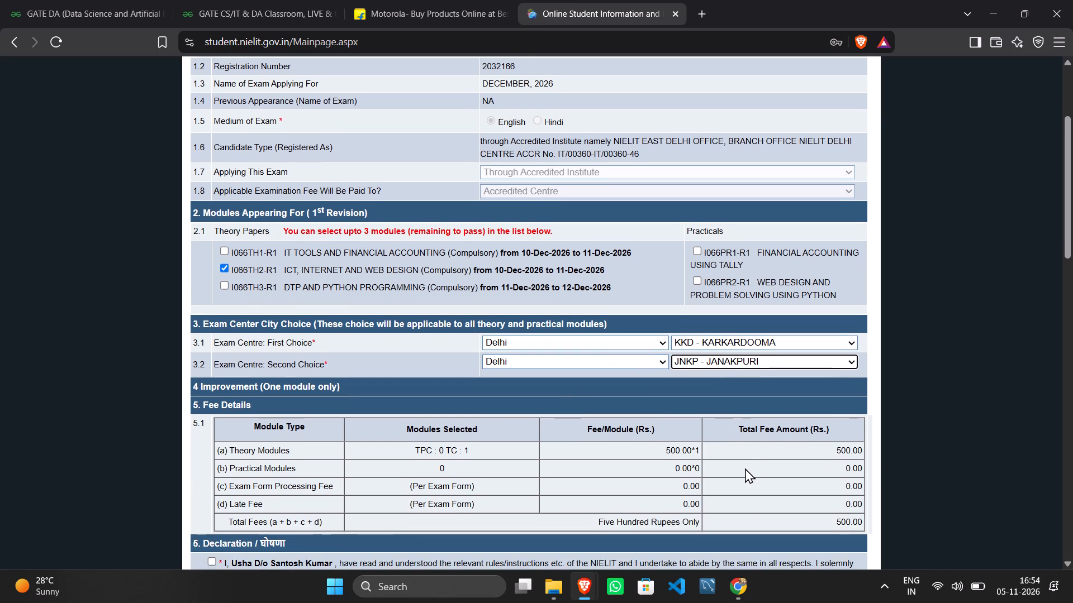
{"action": "scroll", "coordinate": [745, 468], "scroll_direction": "down", "scroll_amount": 1}
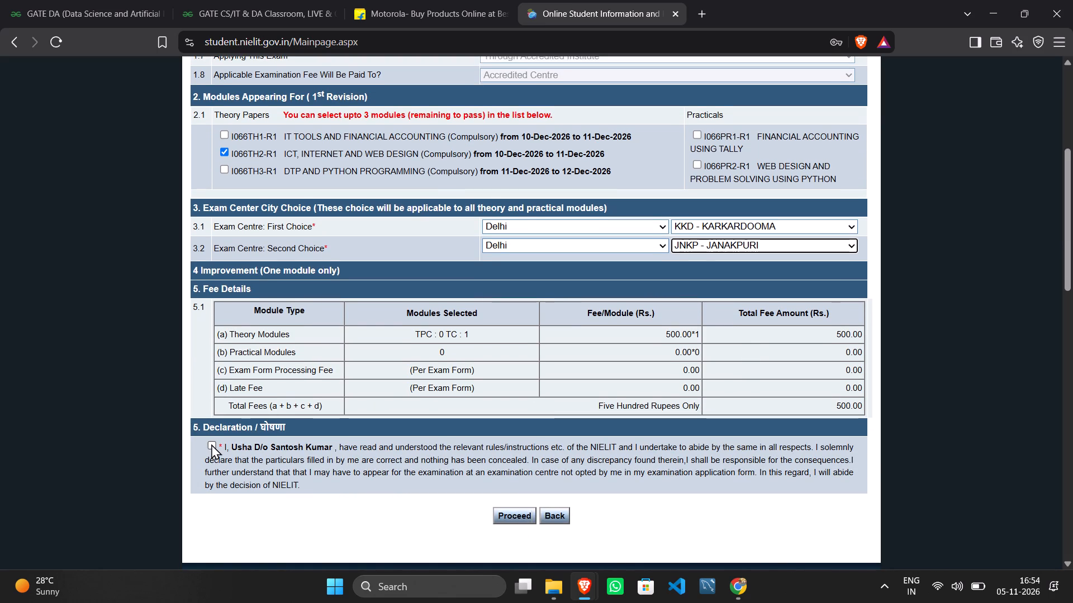
{"action": "left_click", "coordinate": [211, 444]}
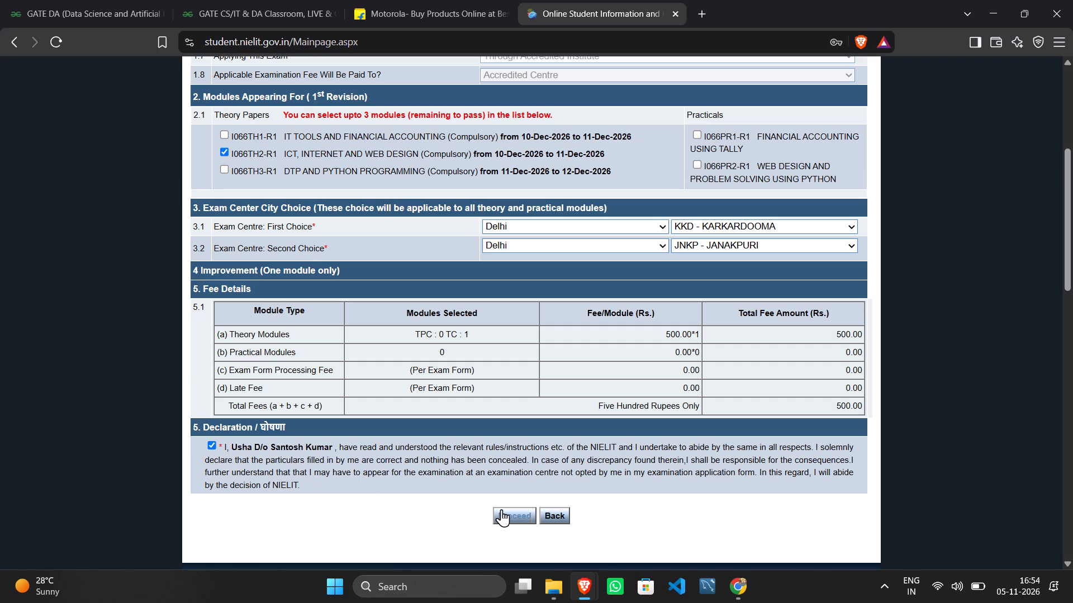
{"action": "left_click", "coordinate": [497, 516]}
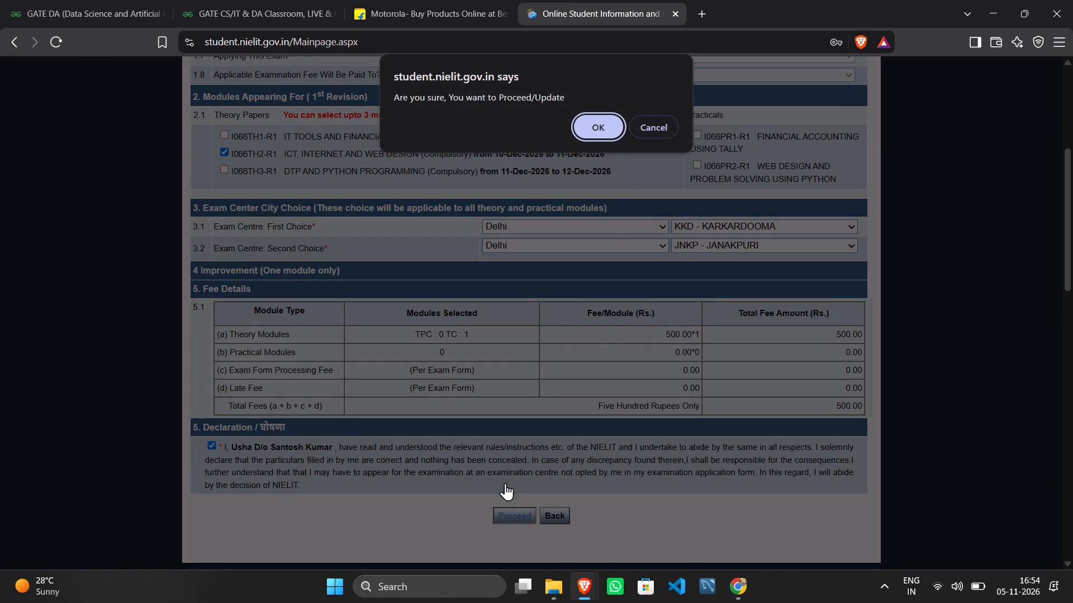
{"action": "left_click", "coordinate": [594, 122]}
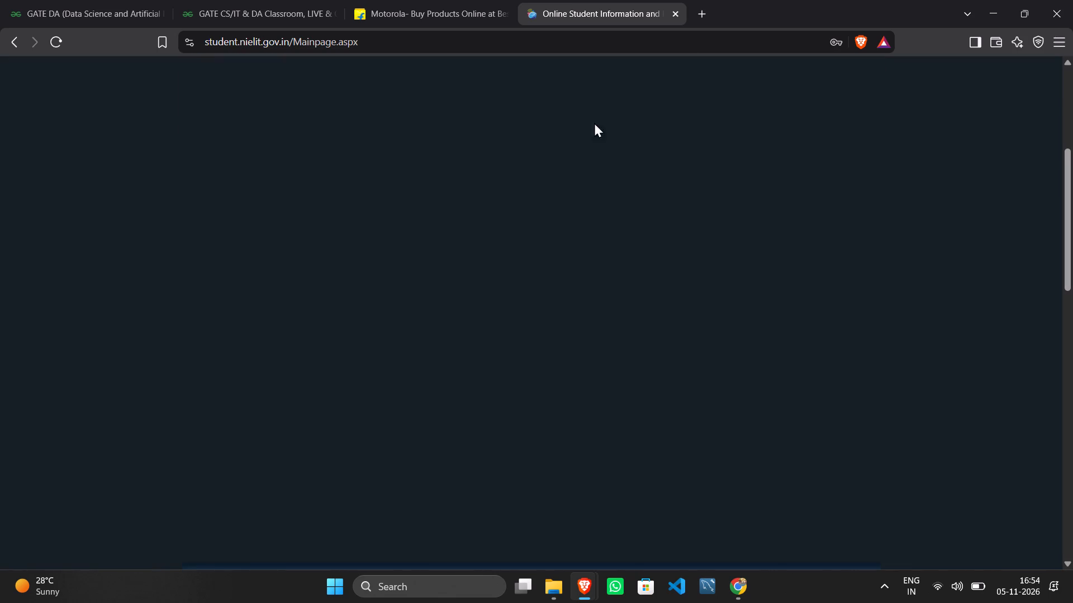
{"action": "scroll", "coordinate": [594, 122], "scroll_direction": "down", "scroll_amount": 2}
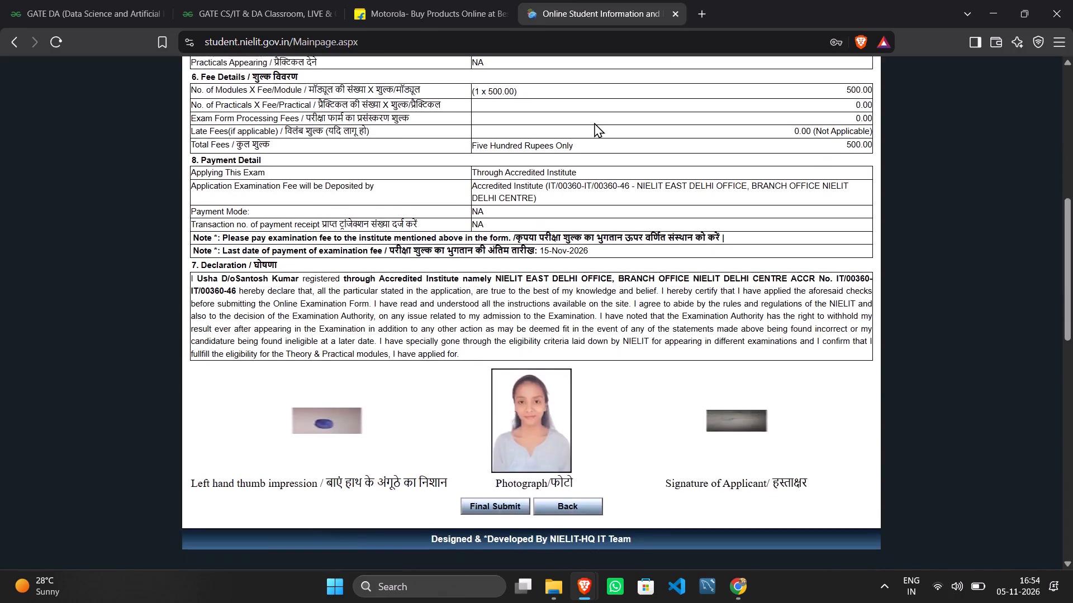
{"action": "left_click", "coordinate": [475, 442]}
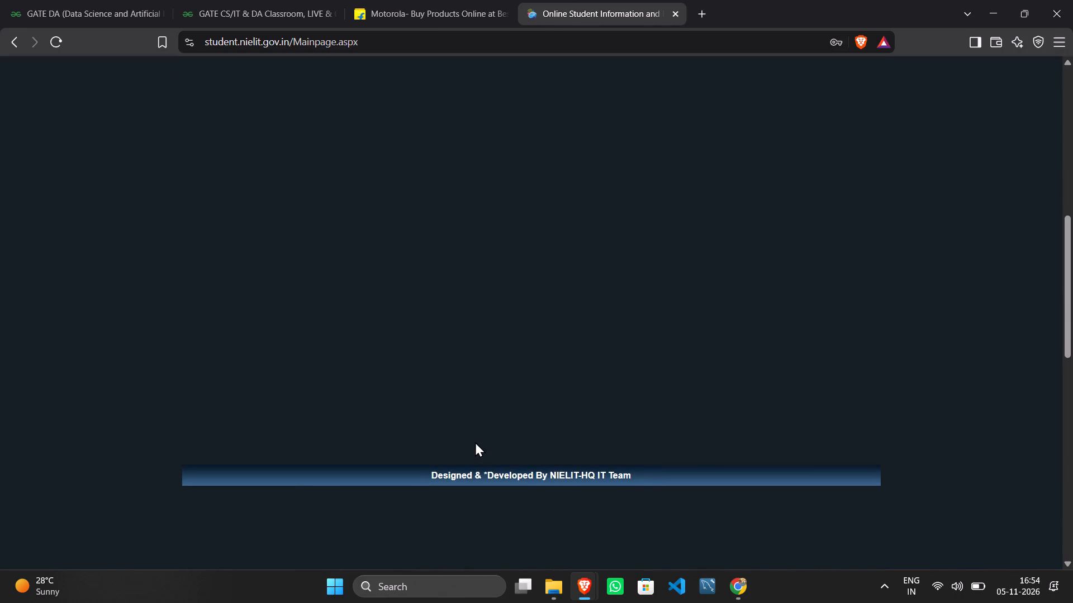
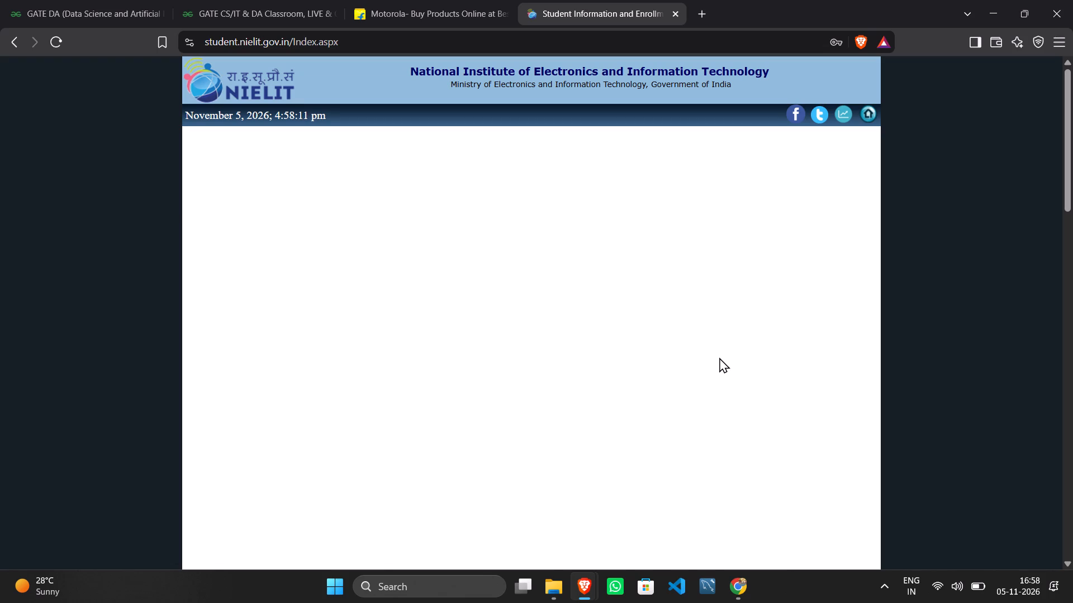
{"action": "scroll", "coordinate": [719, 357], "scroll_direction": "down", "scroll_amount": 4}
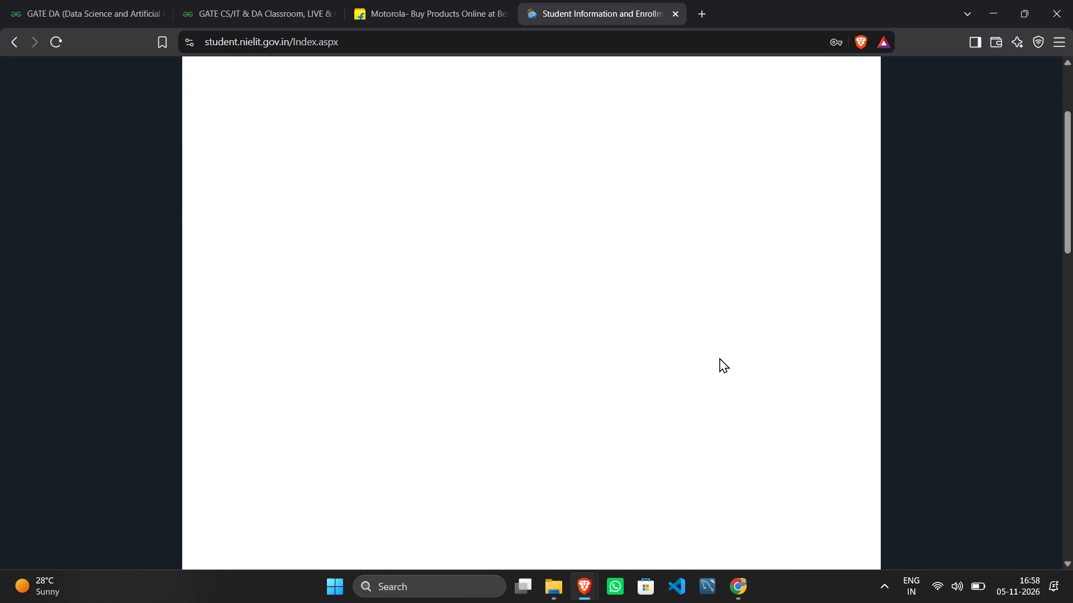
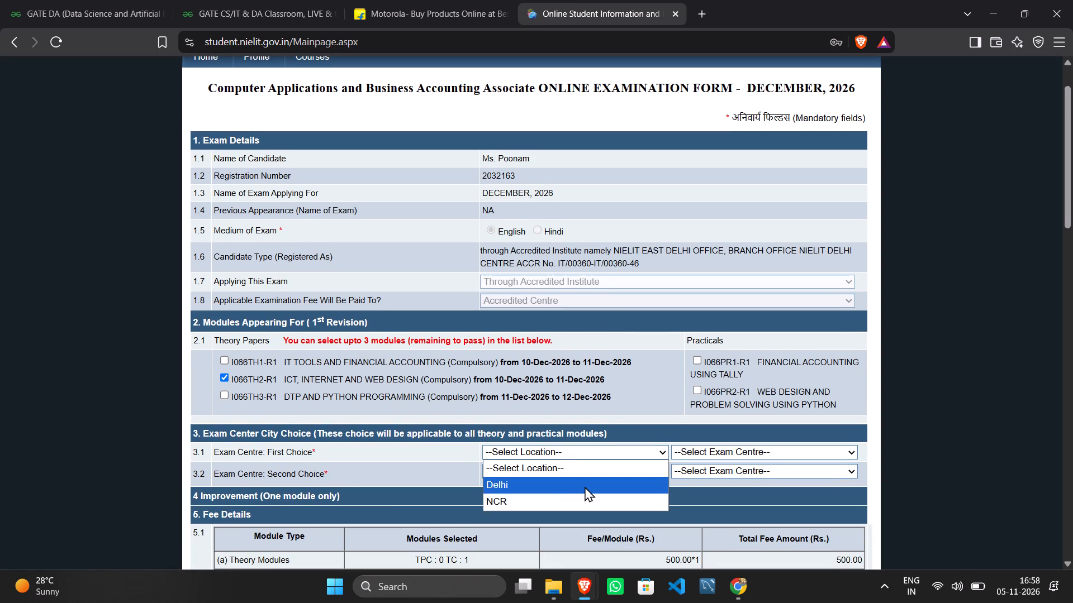
Set the first-choice exam centre to Delhi with the centre KKD - KARKARDOOMA.
{"action": "left_click", "coordinate": [585, 486]}
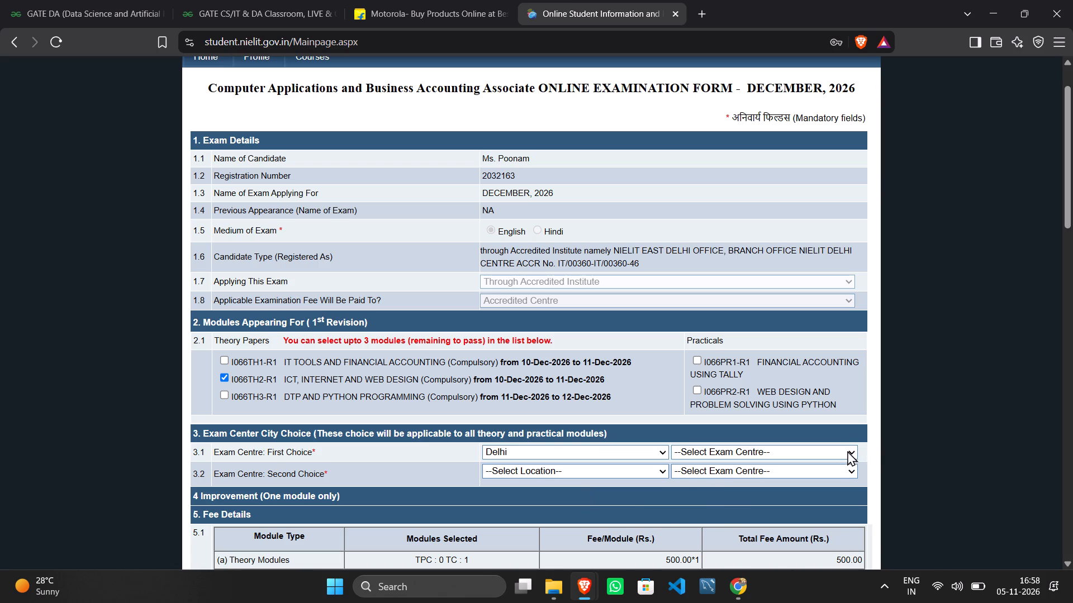
{"action": "left_click", "coordinate": [847, 451]}
{"action": "left_click", "coordinate": [740, 530]}
Set the second-choice exam centre to Delhi with the centre JNKP - JANAKPURI.
{"action": "scroll", "coordinate": [740, 530], "scroll_direction": "down", "scroll_amount": 1}
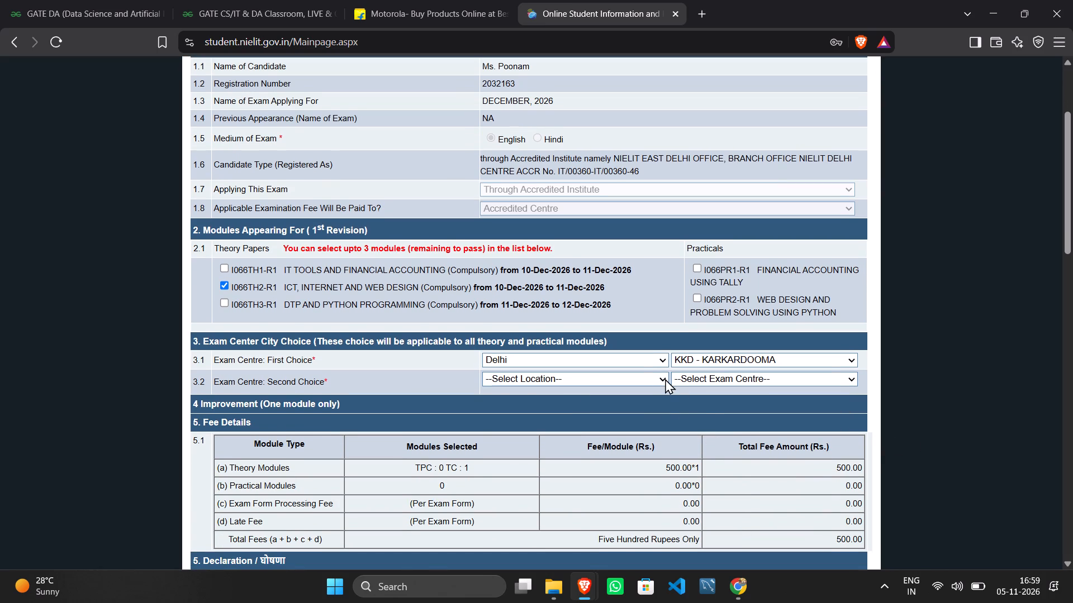
{"action": "left_click", "coordinate": [665, 379]}
{"action": "left_click", "coordinate": [582, 414]}
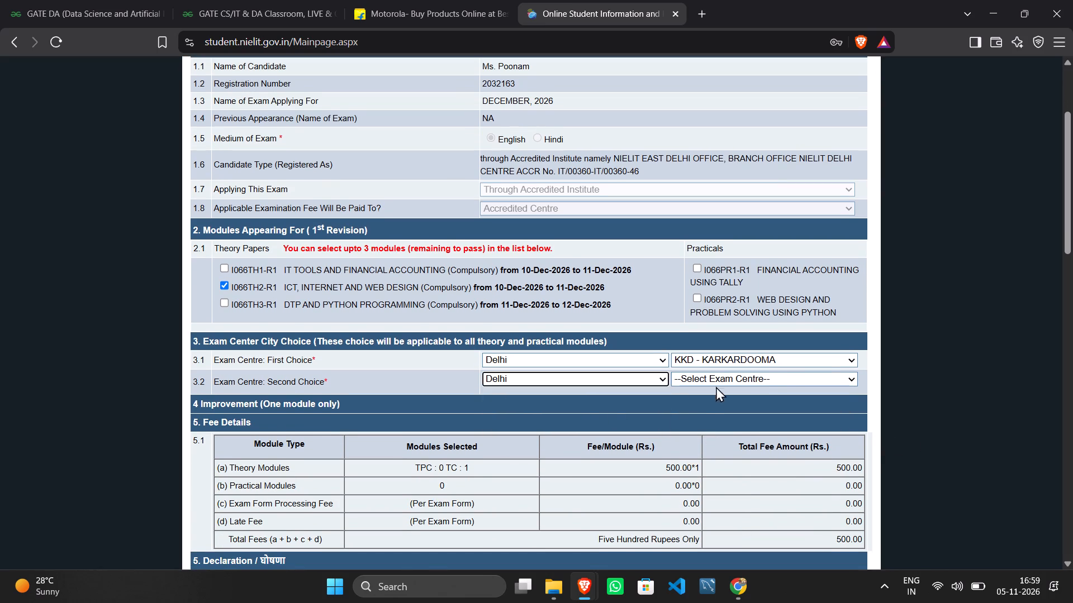
{"action": "left_click", "coordinate": [847, 377]}
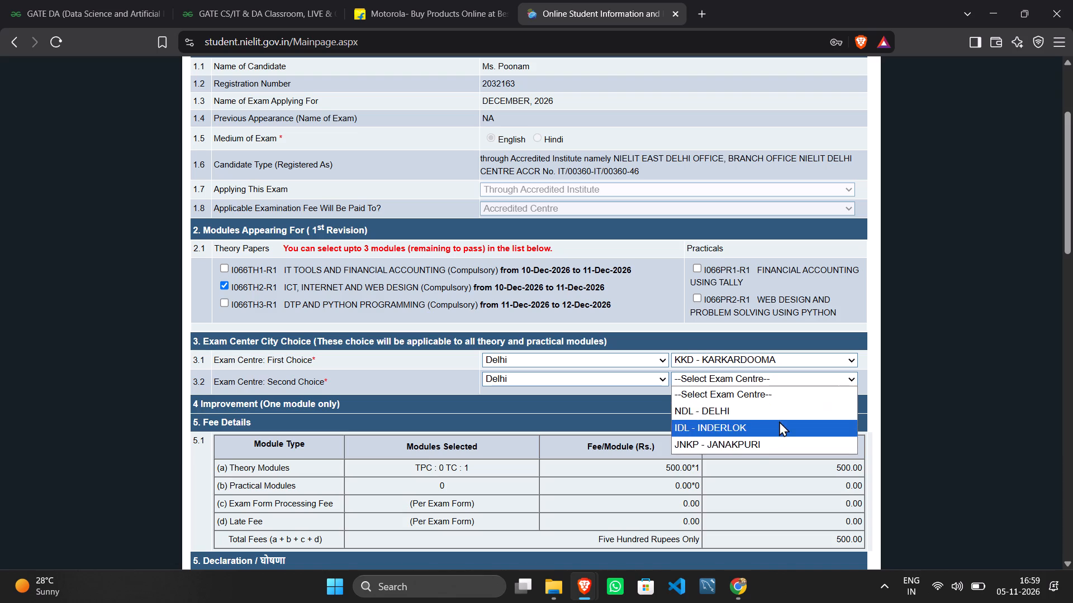
{"action": "left_click", "coordinate": [749, 440]}
Accept the candidate's declaration and proceed with the examination form.
{"action": "scroll", "coordinate": [749, 440], "scroll_direction": "down", "scroll_amount": 2}
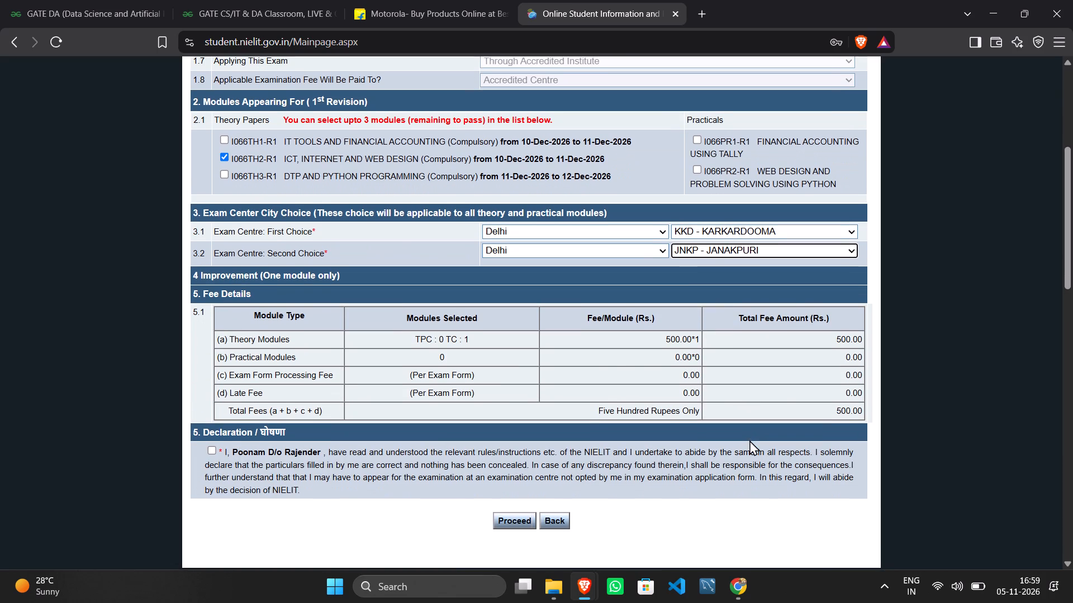
{"action": "left_click", "coordinate": [210, 445]}
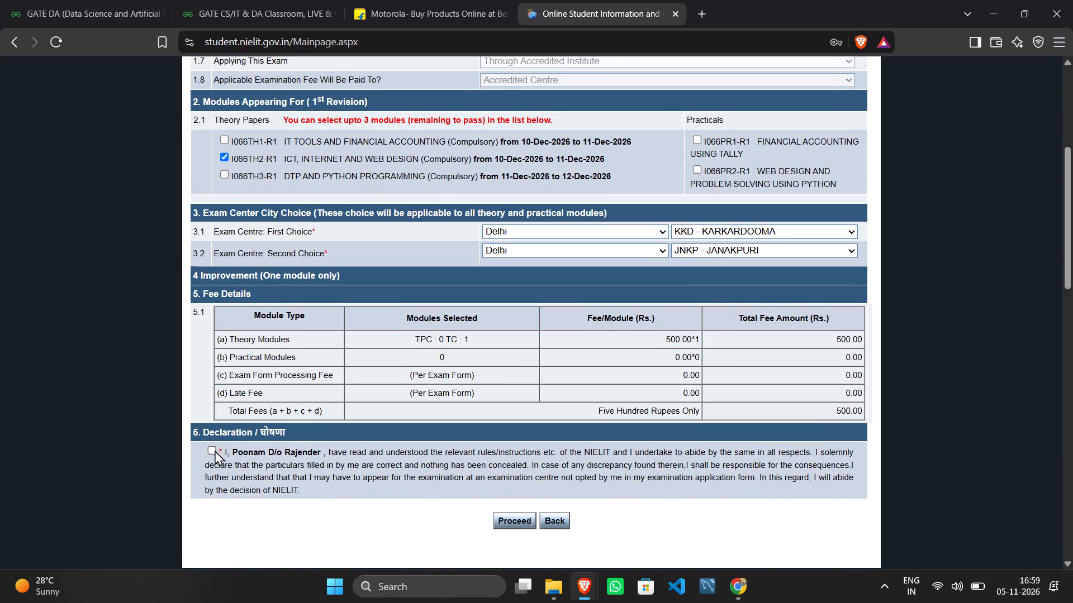
{"action": "left_click", "coordinate": [215, 450]}
{"action": "left_click", "coordinate": [510, 518]}
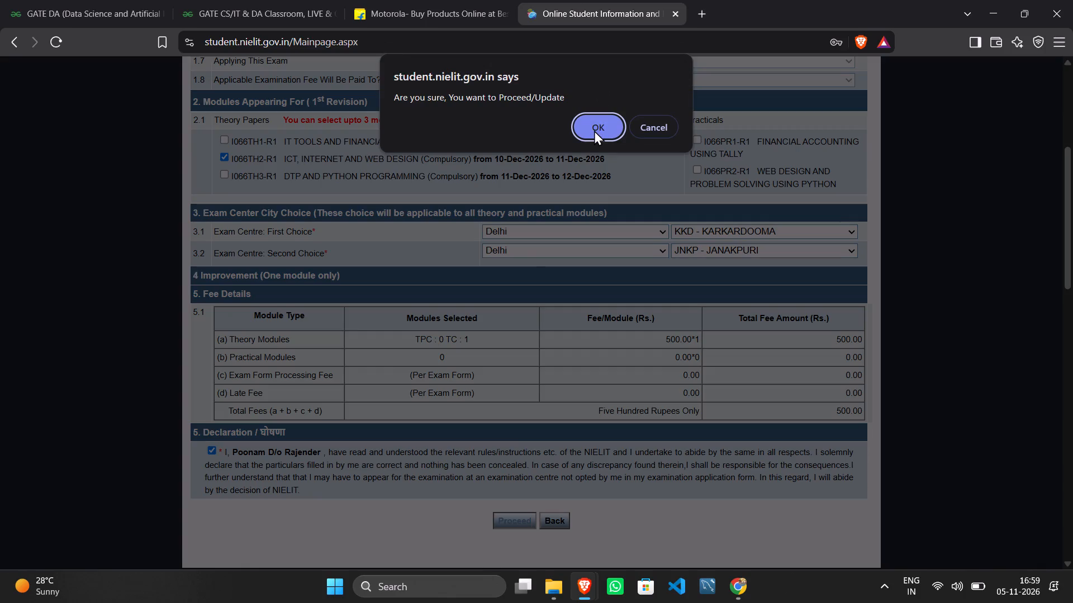
{"action": "left_click", "coordinate": [594, 130]}
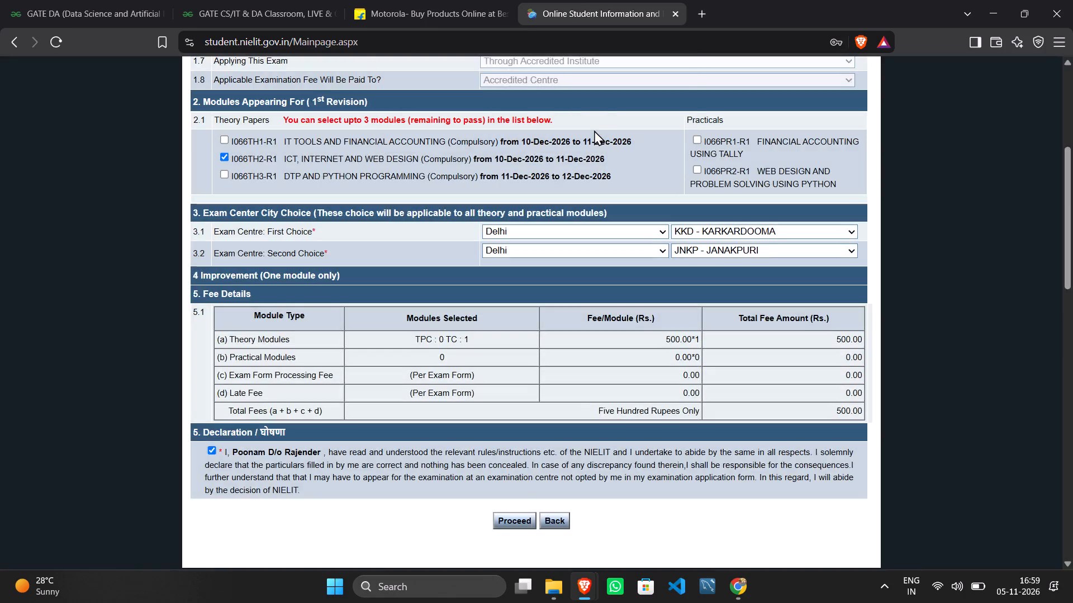
Make the final submission of the examination form from its preview and go to the application confirmation.
{"action": "scroll", "coordinate": [594, 130], "scroll_direction": "down", "scroll_amount": 4}
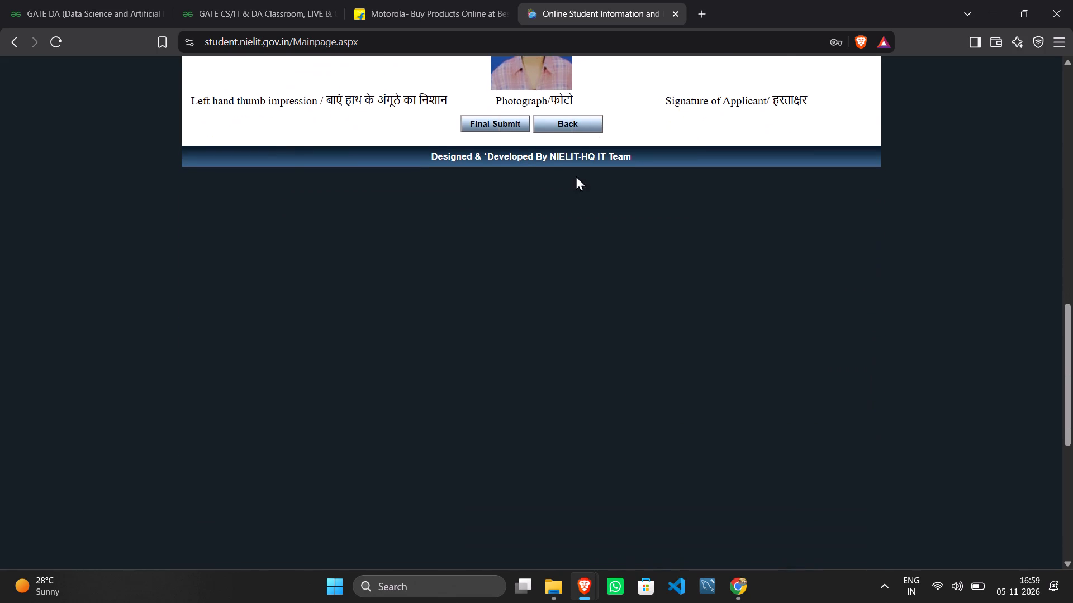
{"action": "scroll", "coordinate": [493, 123], "scroll_direction": "up", "scroll_amount": 1}
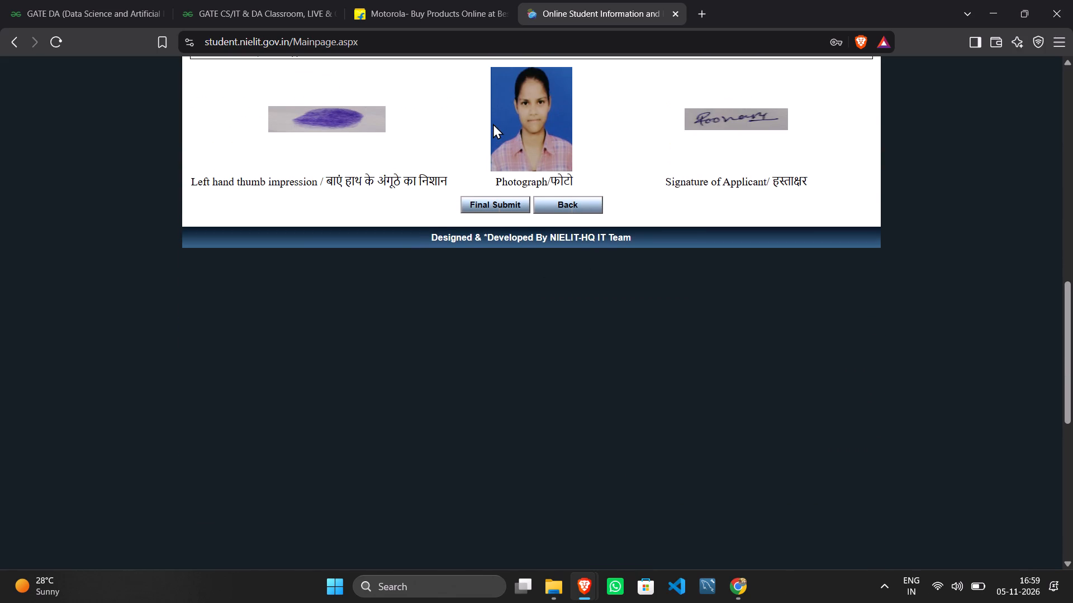
{"action": "scroll", "coordinate": [493, 123], "scroll_direction": "up", "scroll_amount": 1}
{"action": "left_click", "coordinate": [476, 204]}
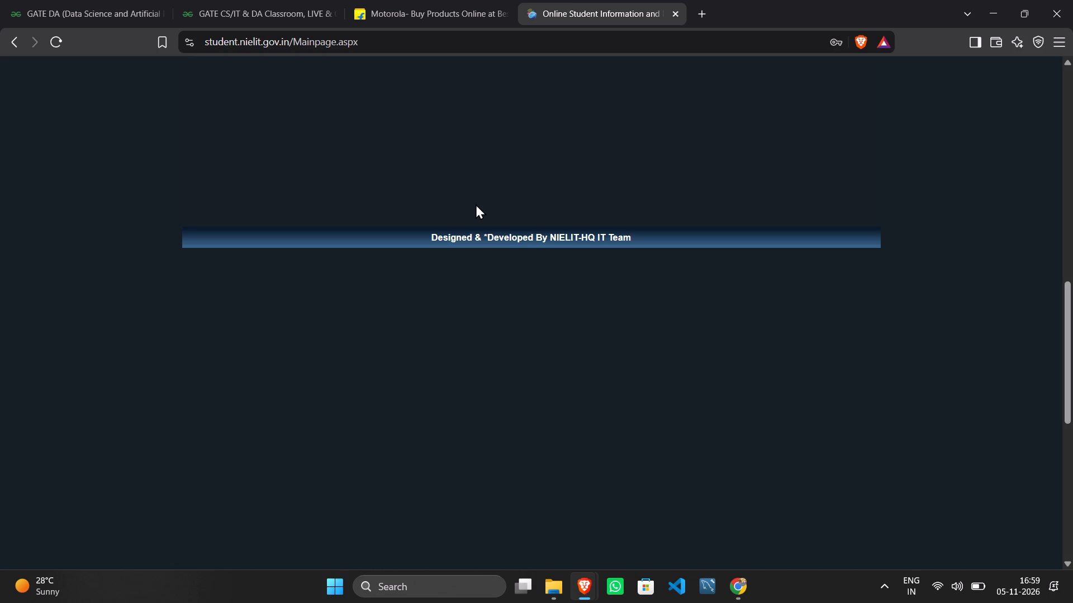